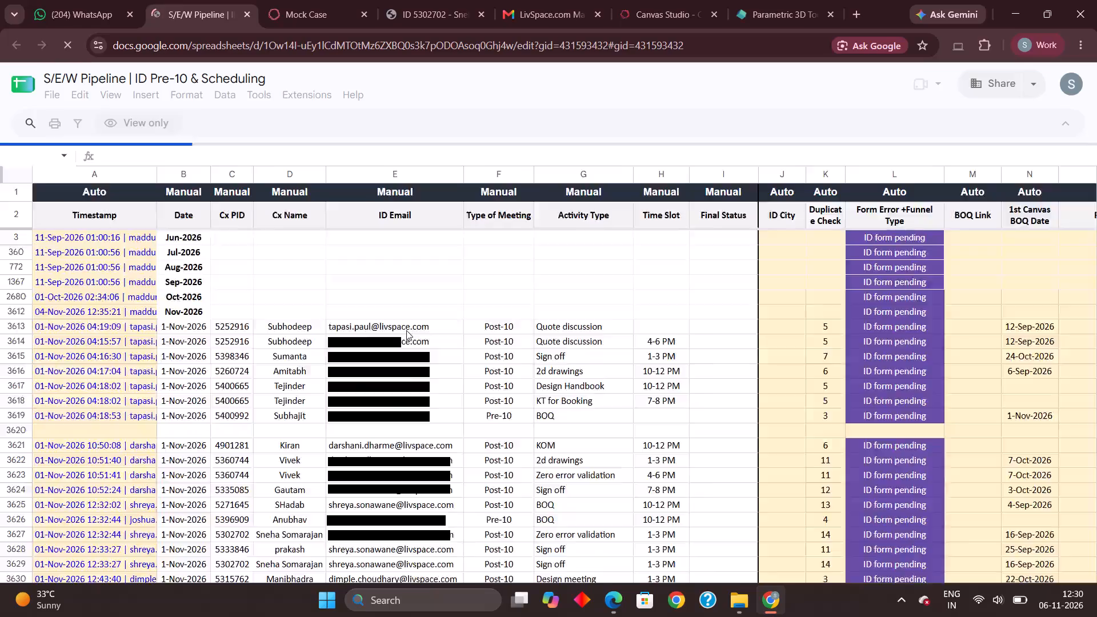
Dismiss the security limitations notice on the pipeline spreadsheet.
scroll(402, 332, "up", 4)
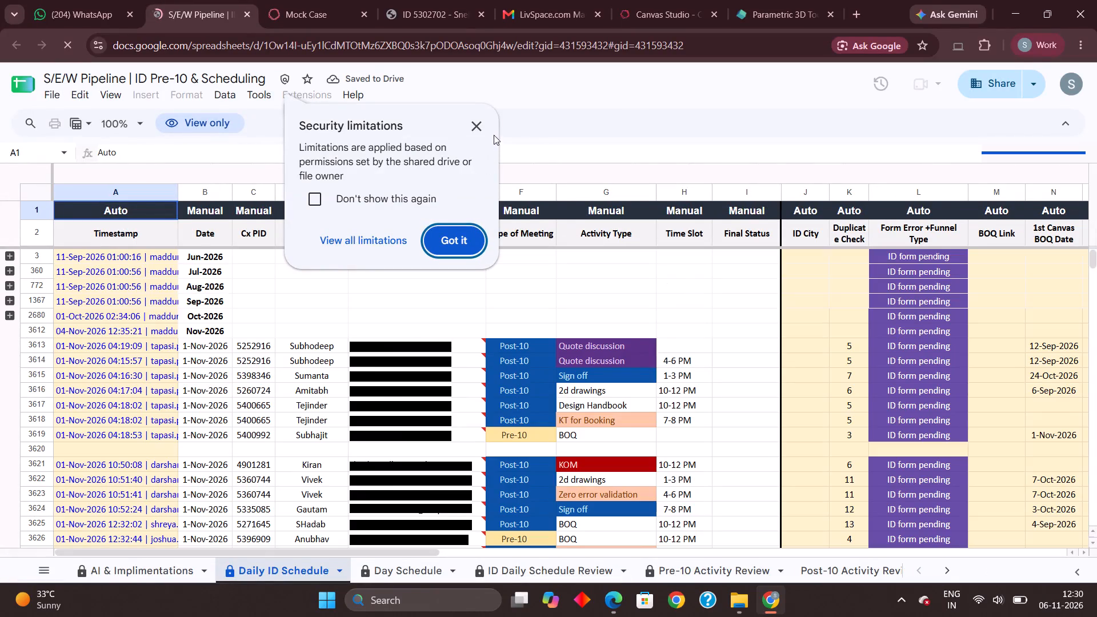
left_click(466, 126)
Examine the Daily ID Schedule entries from 1-Nov-2026 down to the latest 6-Nov-2026 rows and the first empty row.
scroll(424, 355, "down", 2)
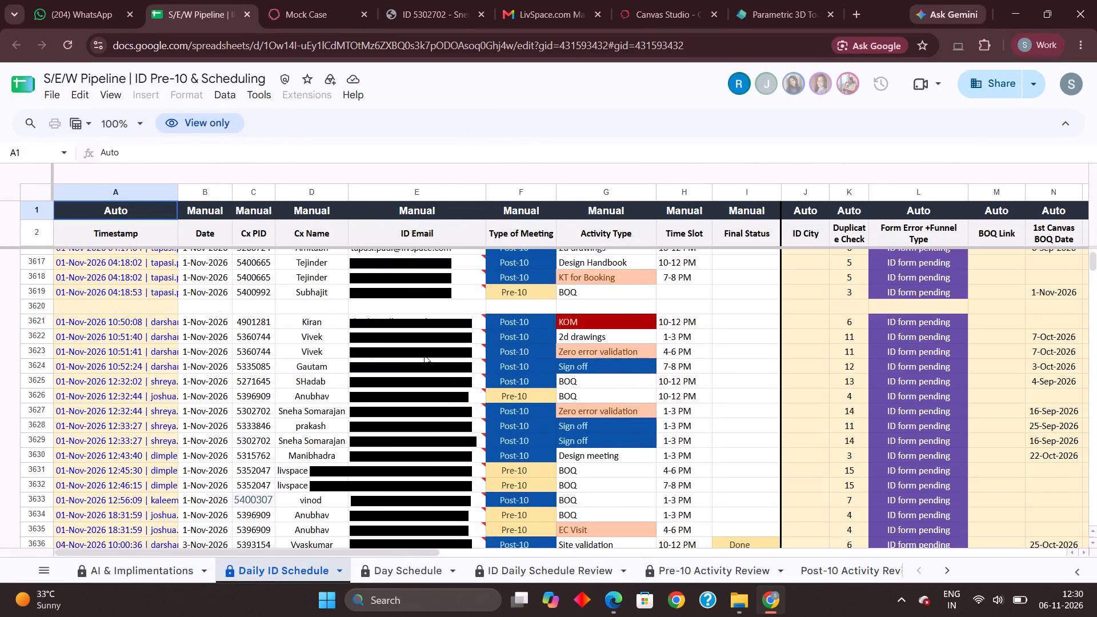
scroll(424, 355, "up", 2)
scroll(424, 355, "down", 6)
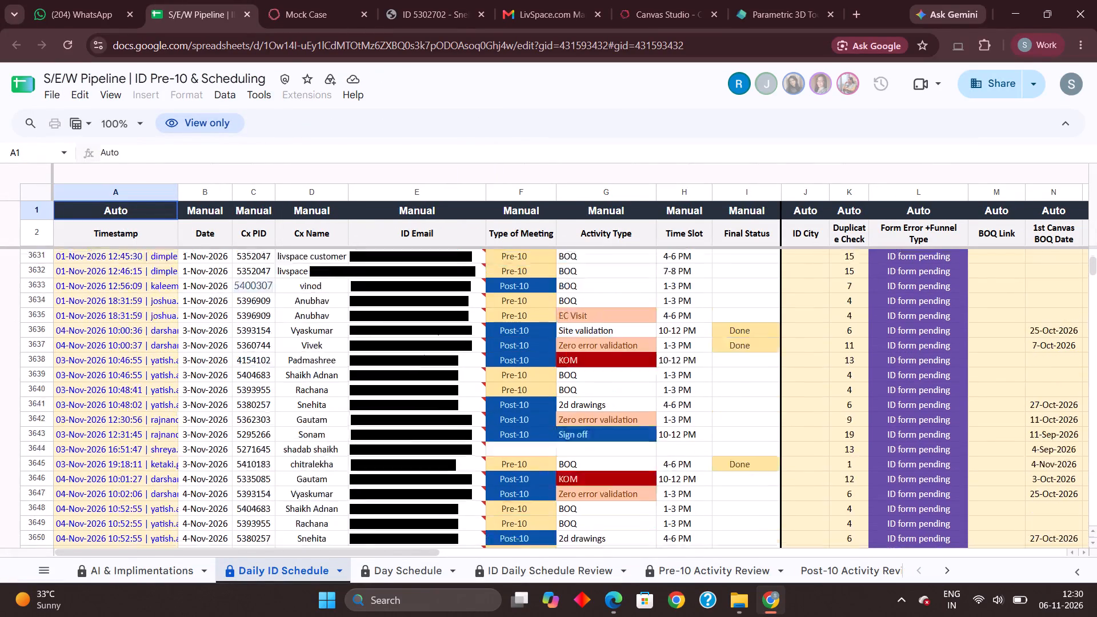
scroll(424, 355, "down", 14)
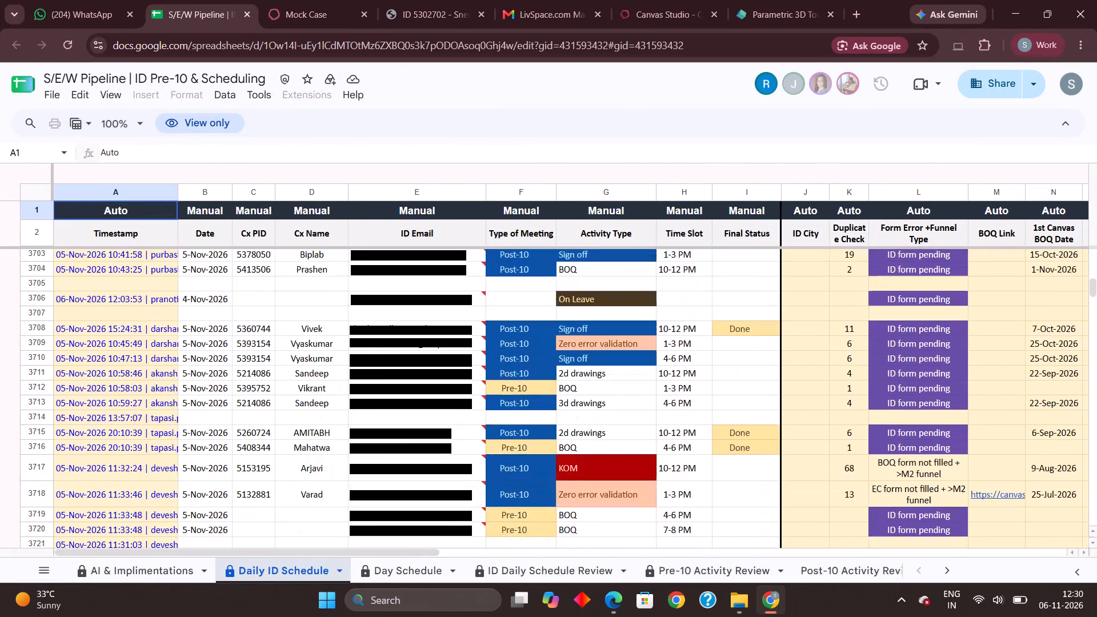
scroll(424, 355, "down", 15)
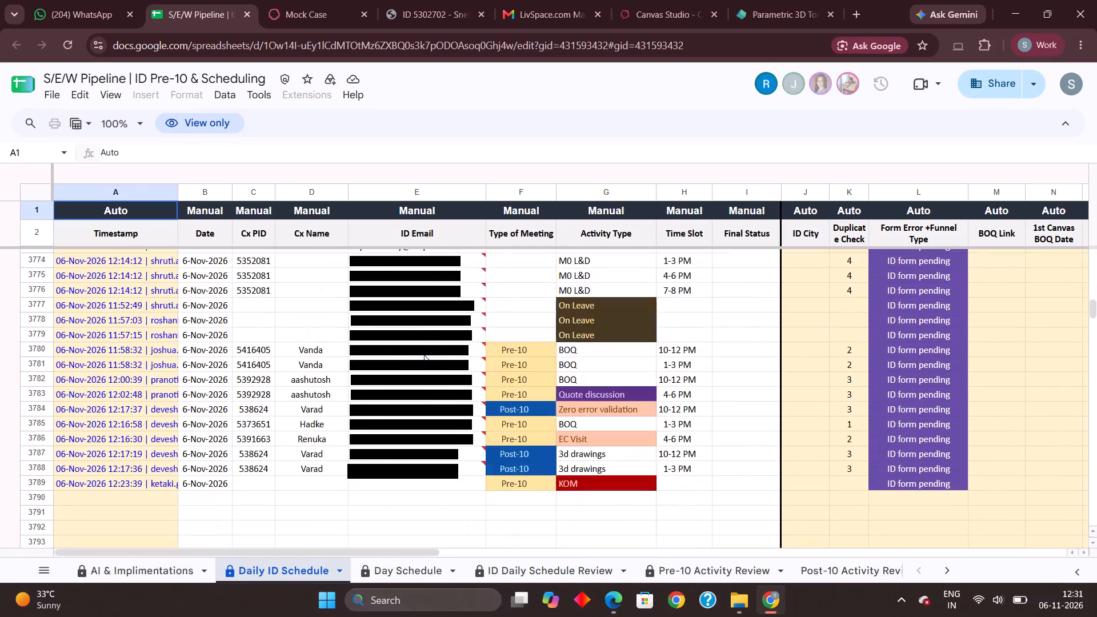
scroll(515, 446, "down", 3)
scroll(517, 446, "up", 1)
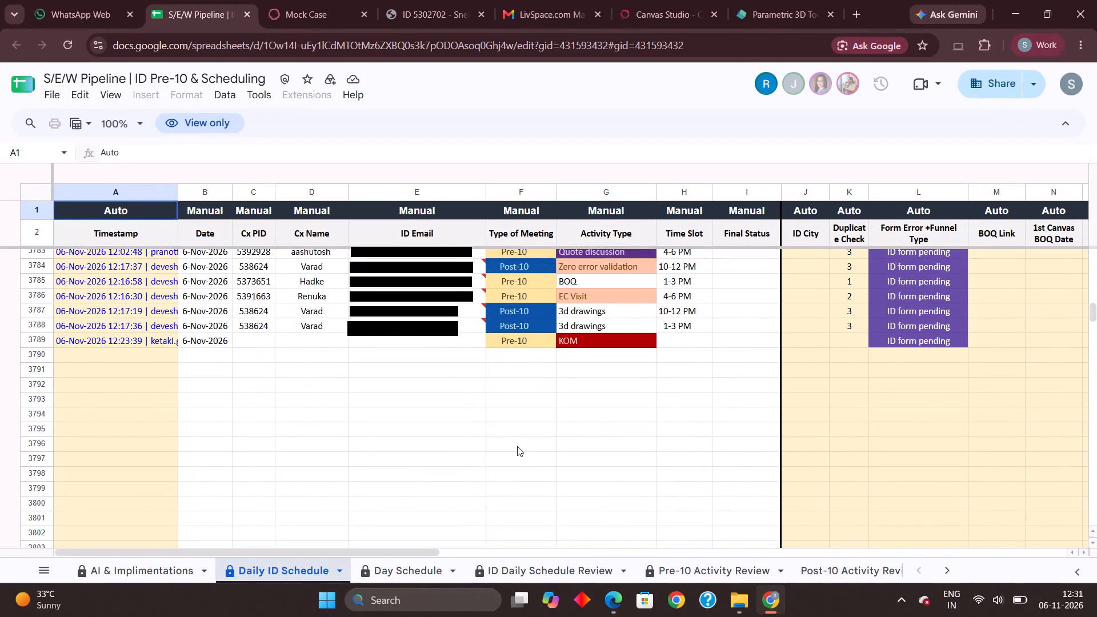
scroll(532, 372, "up", 1)
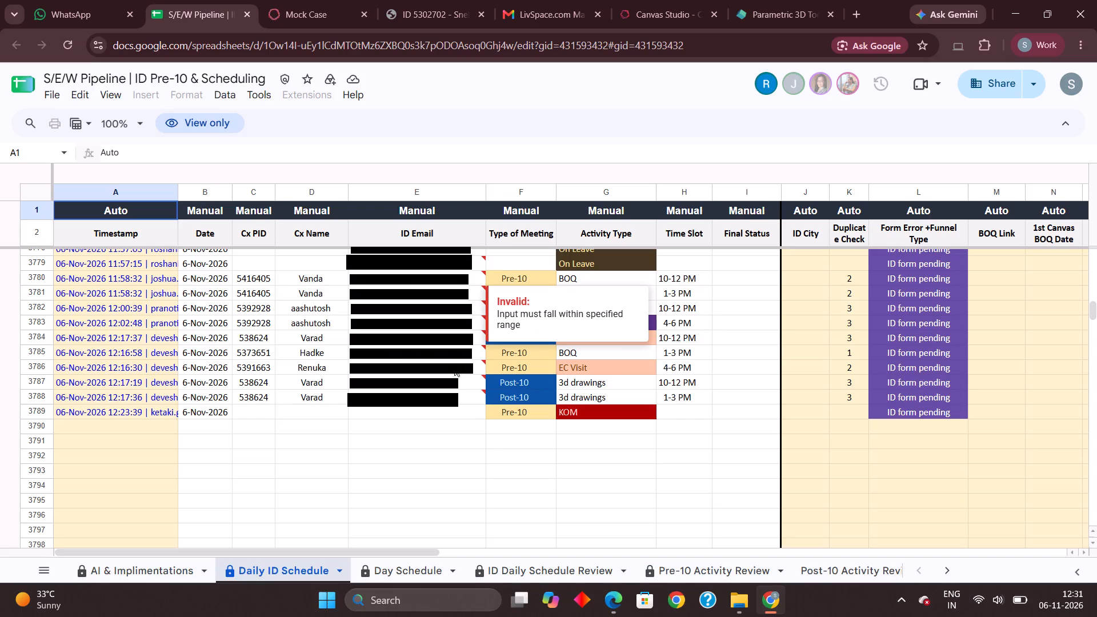
scroll(454, 367, "up", 1)
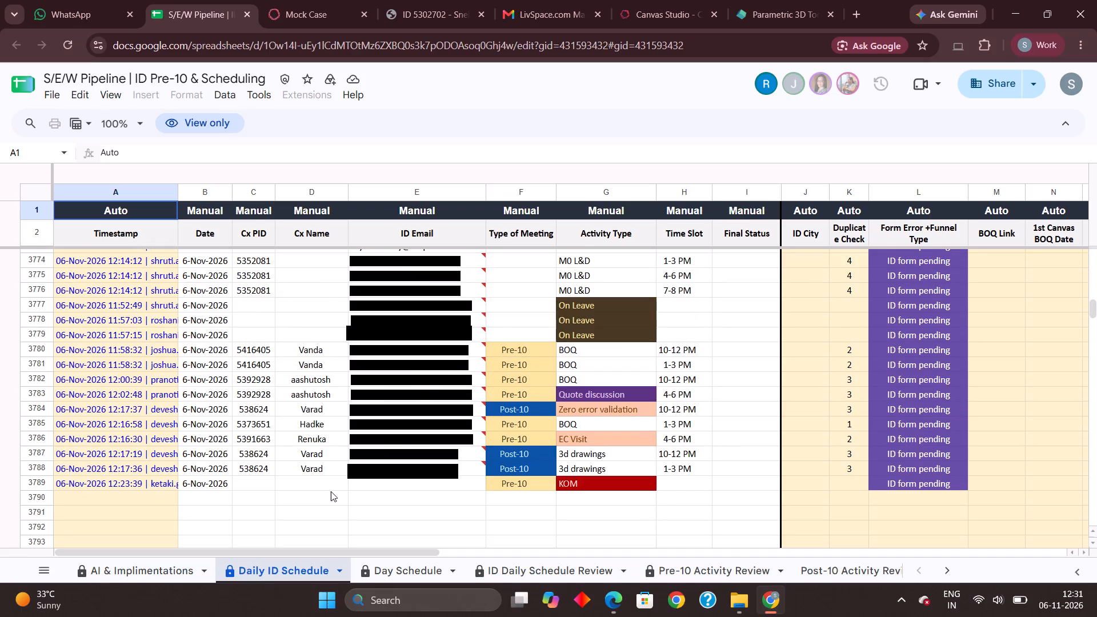
scroll(332, 487, "down", 1)
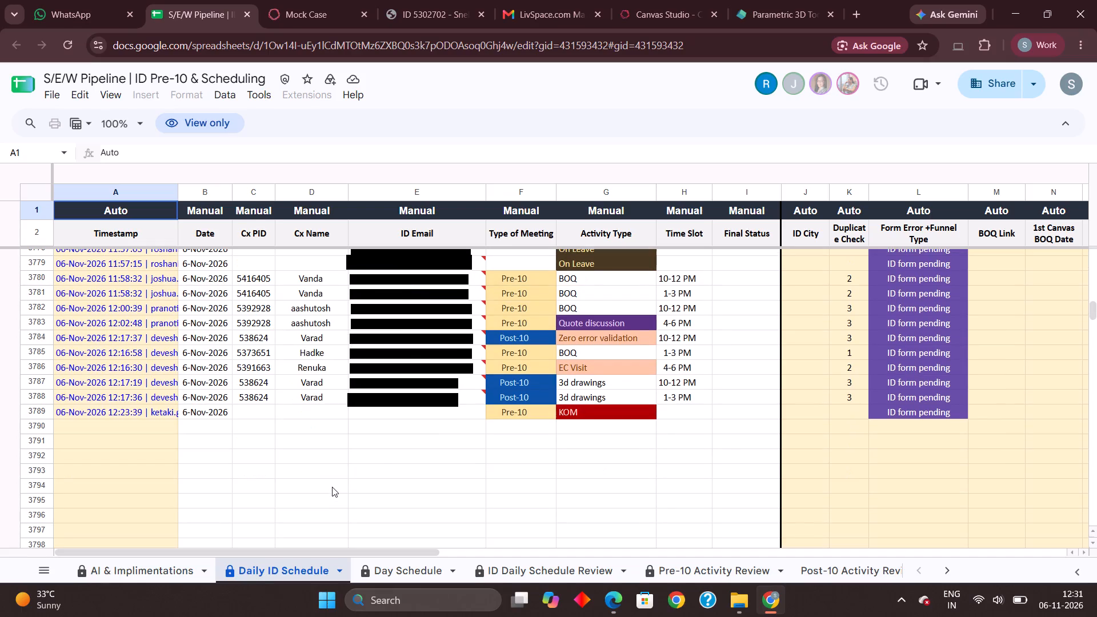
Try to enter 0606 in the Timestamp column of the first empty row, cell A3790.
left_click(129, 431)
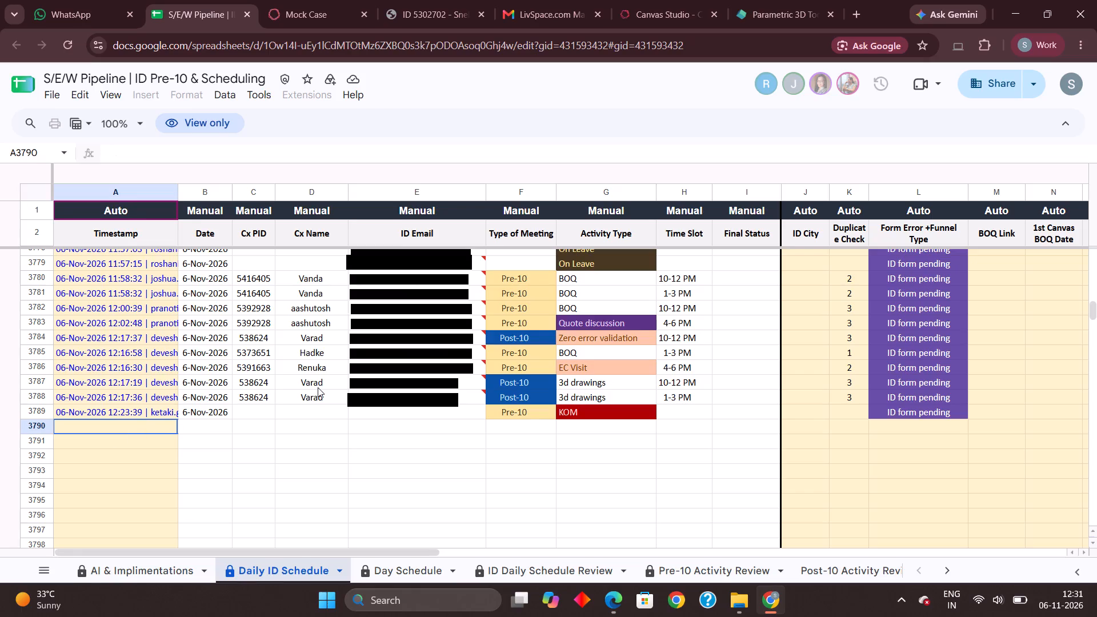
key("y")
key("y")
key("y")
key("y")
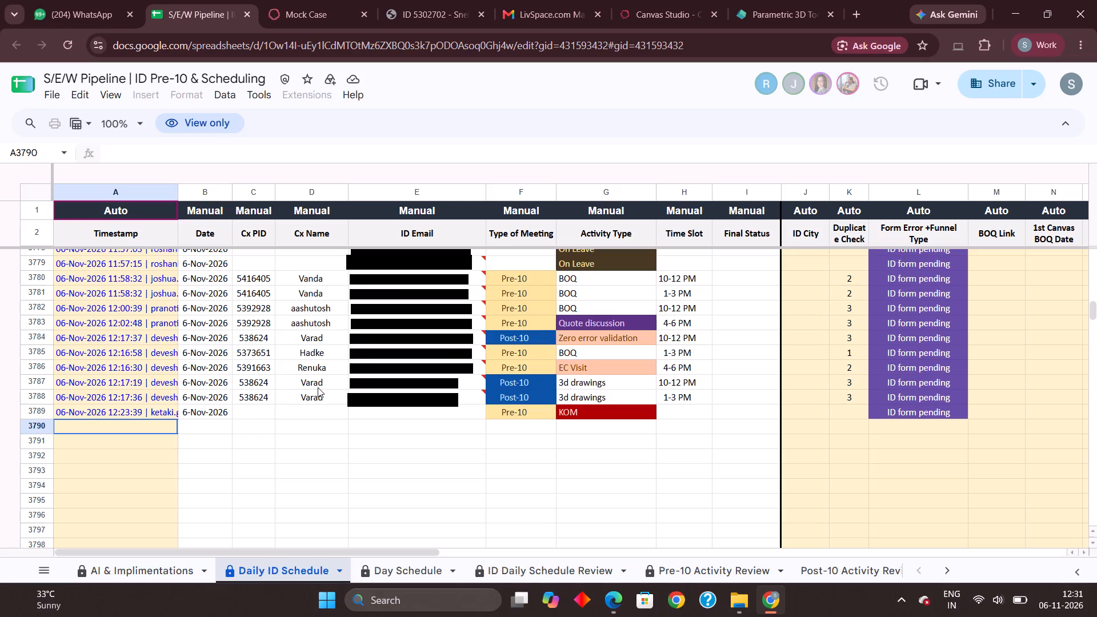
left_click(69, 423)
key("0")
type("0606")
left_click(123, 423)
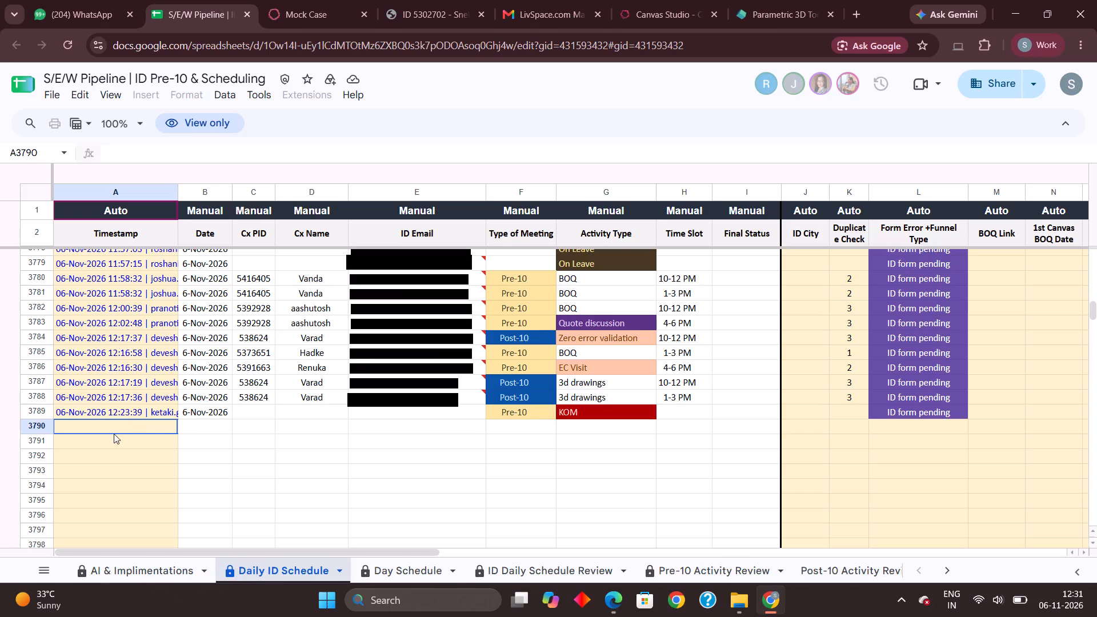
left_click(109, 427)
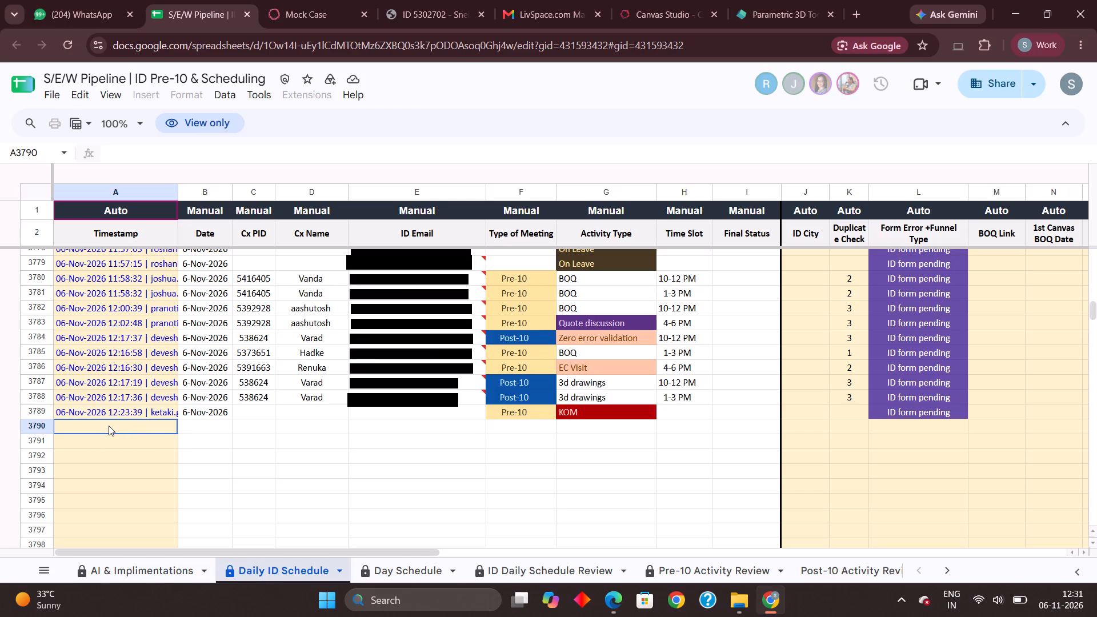
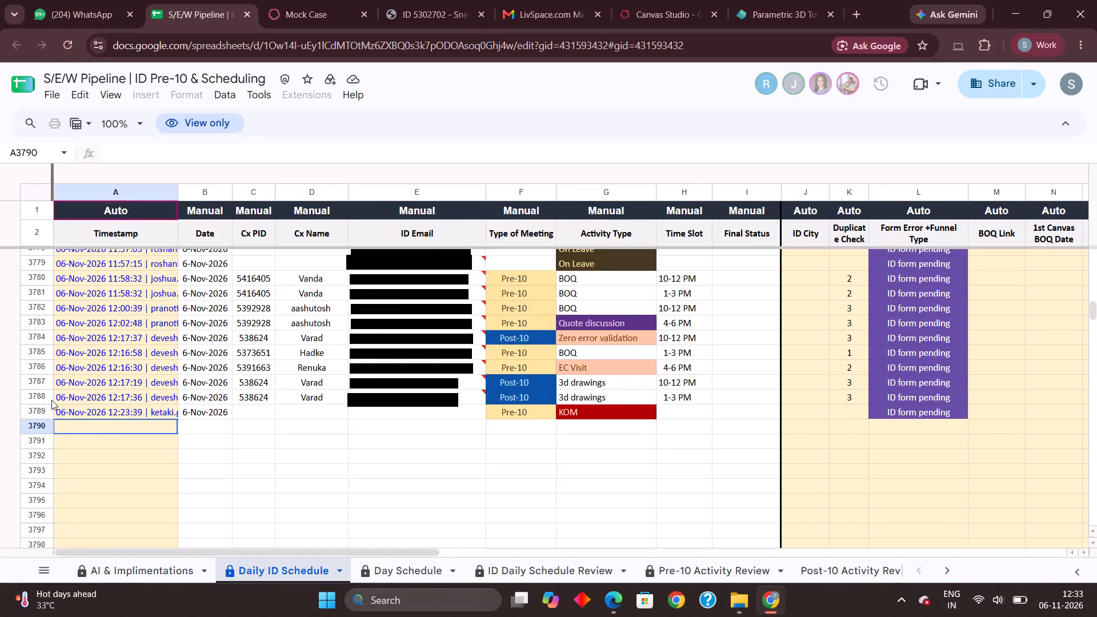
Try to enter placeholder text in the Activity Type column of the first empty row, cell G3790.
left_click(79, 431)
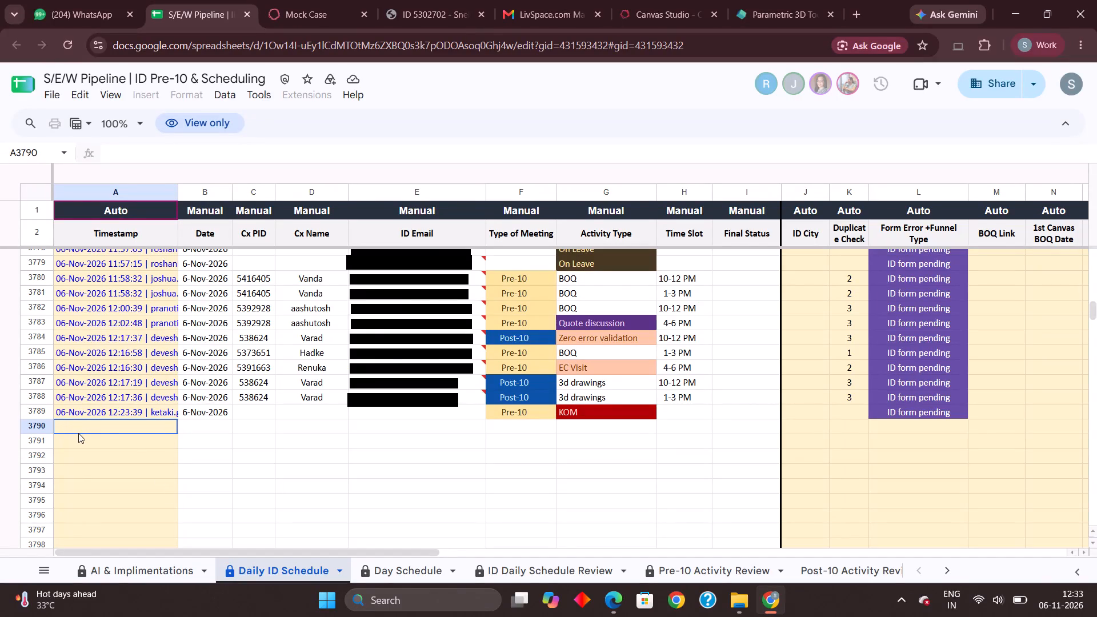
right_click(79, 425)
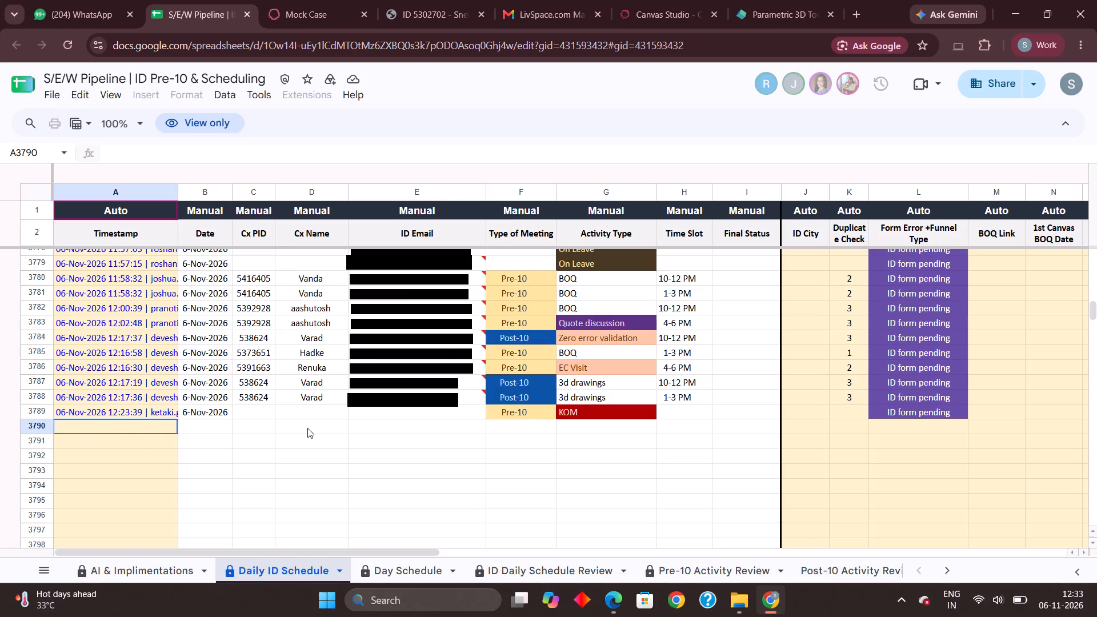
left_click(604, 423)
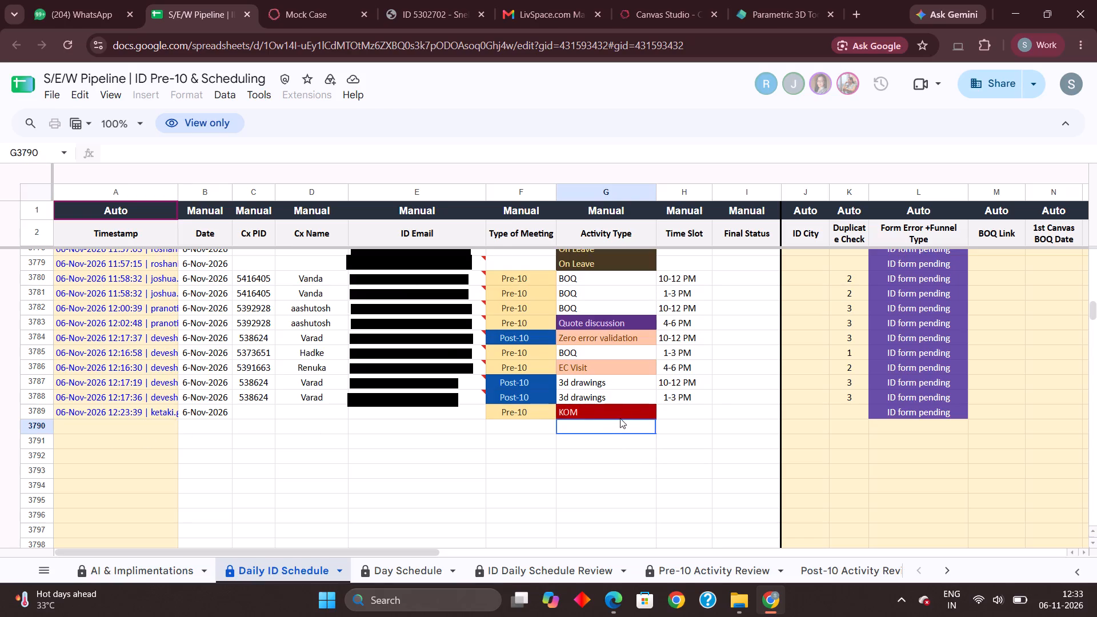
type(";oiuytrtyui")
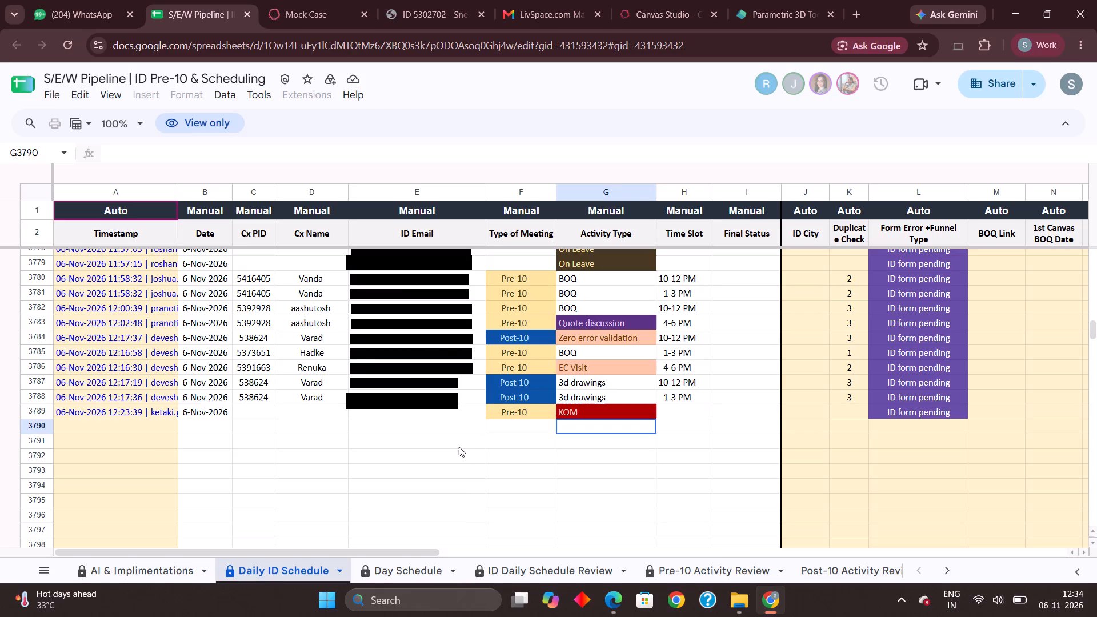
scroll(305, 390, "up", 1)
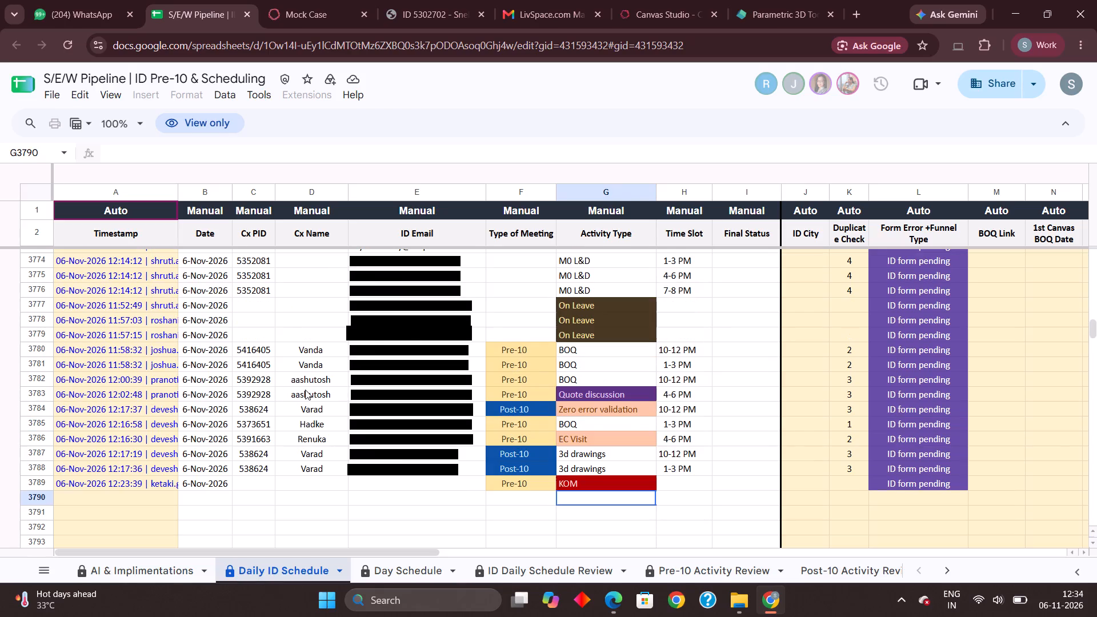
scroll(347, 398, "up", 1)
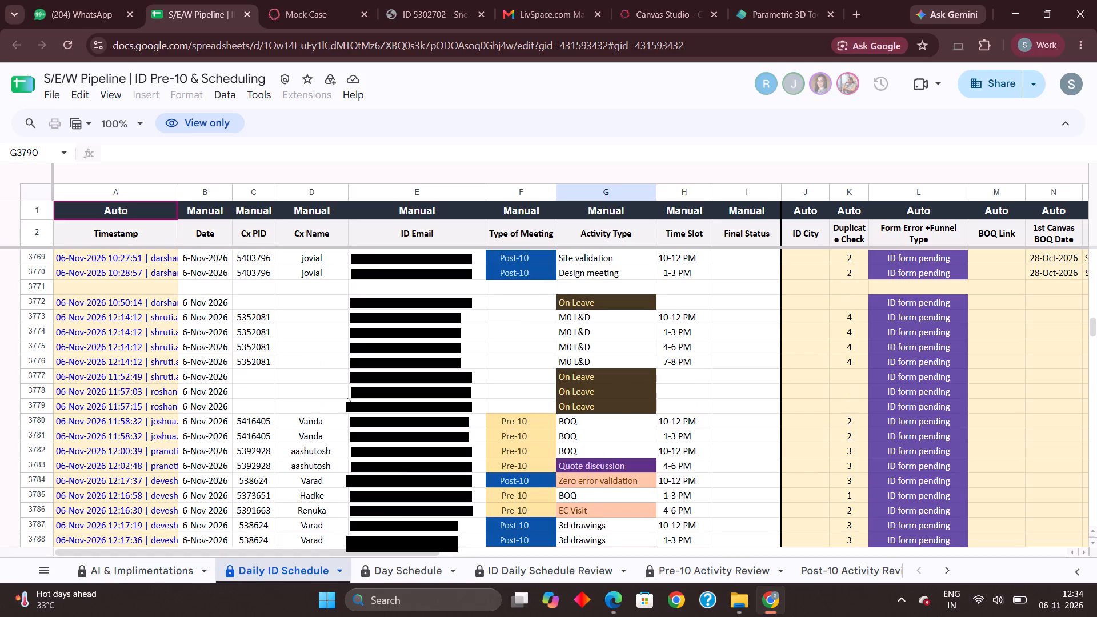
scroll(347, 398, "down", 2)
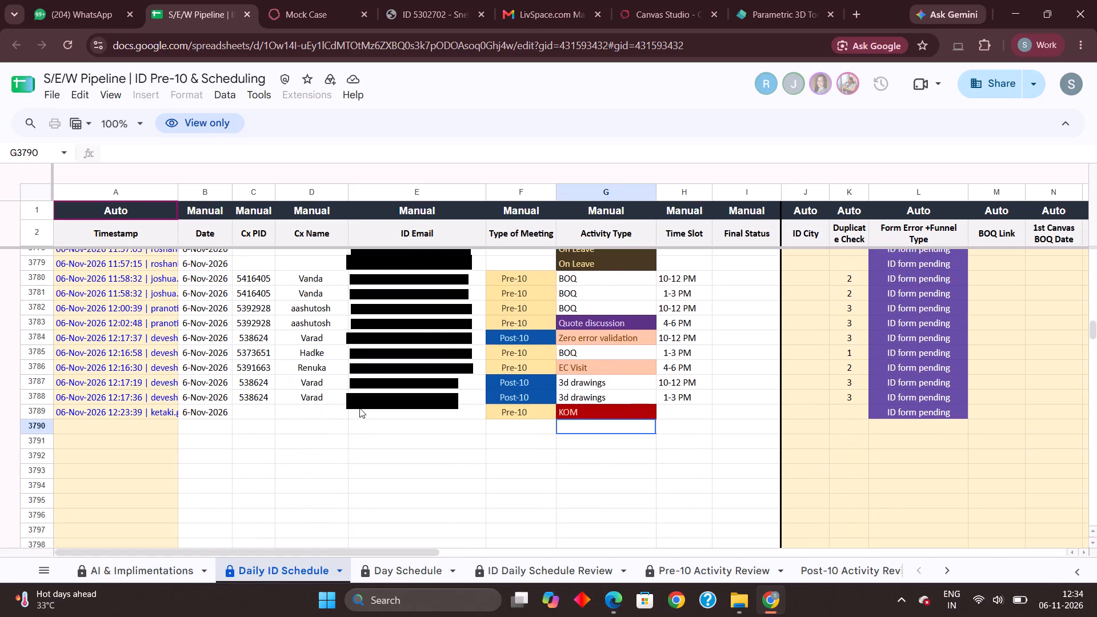
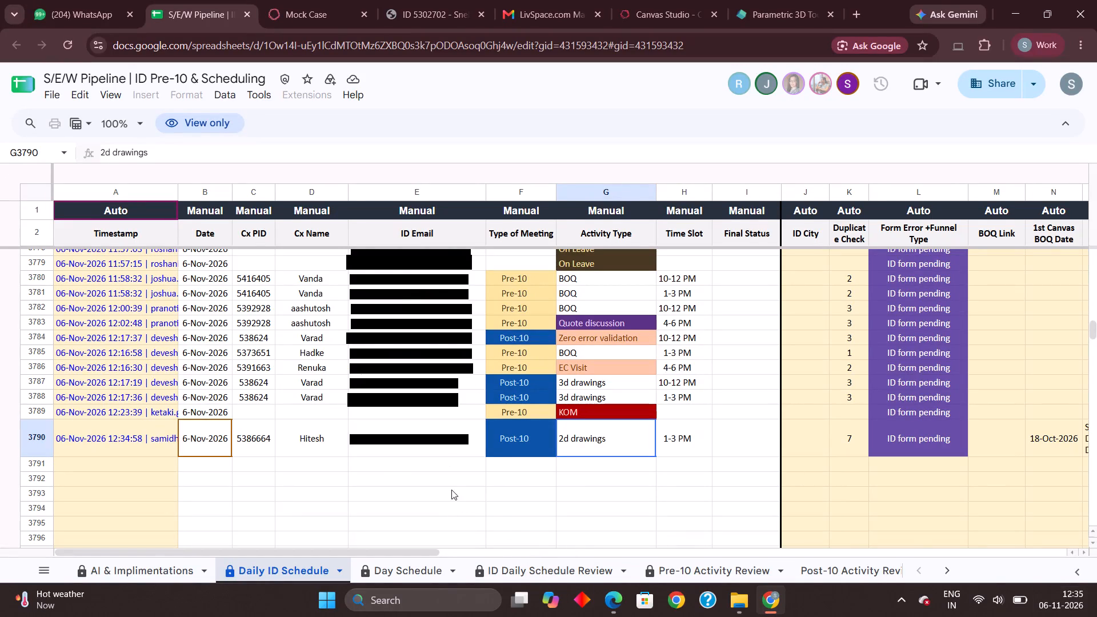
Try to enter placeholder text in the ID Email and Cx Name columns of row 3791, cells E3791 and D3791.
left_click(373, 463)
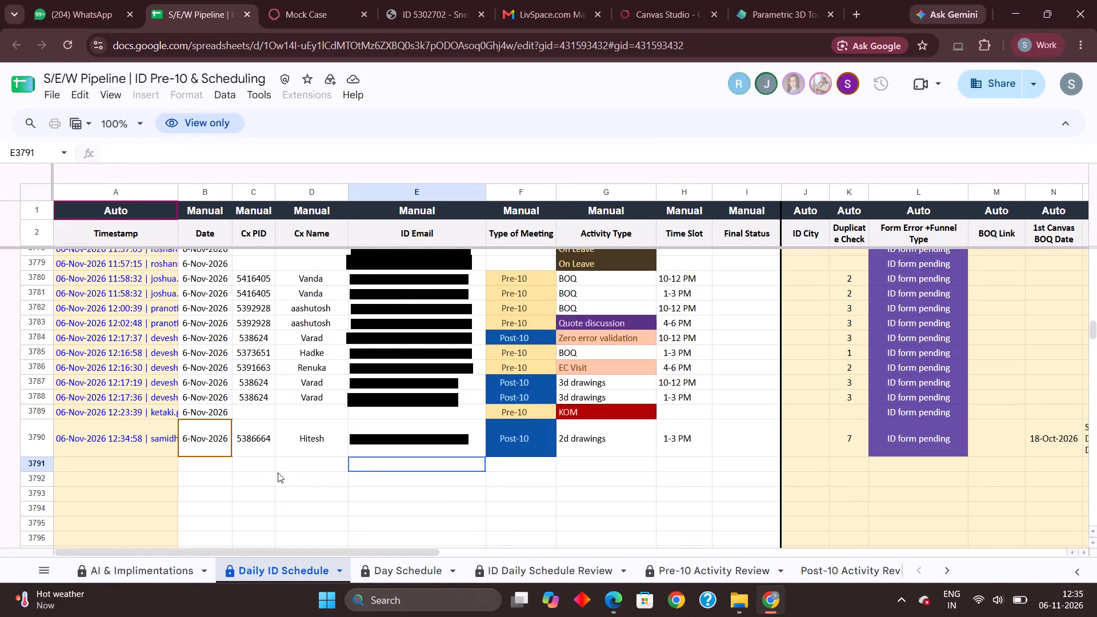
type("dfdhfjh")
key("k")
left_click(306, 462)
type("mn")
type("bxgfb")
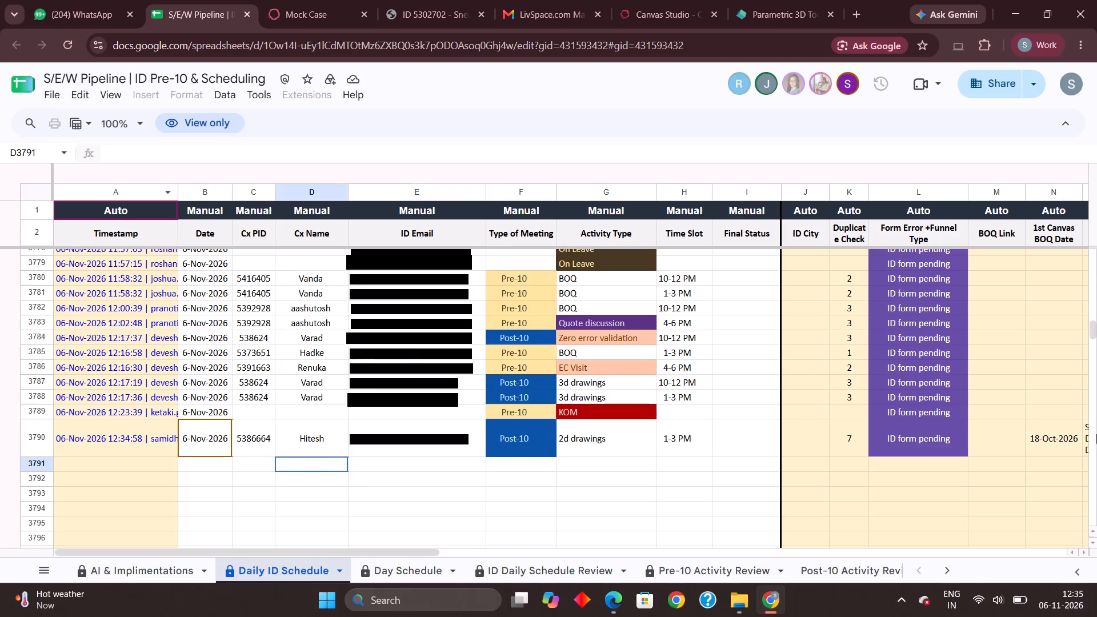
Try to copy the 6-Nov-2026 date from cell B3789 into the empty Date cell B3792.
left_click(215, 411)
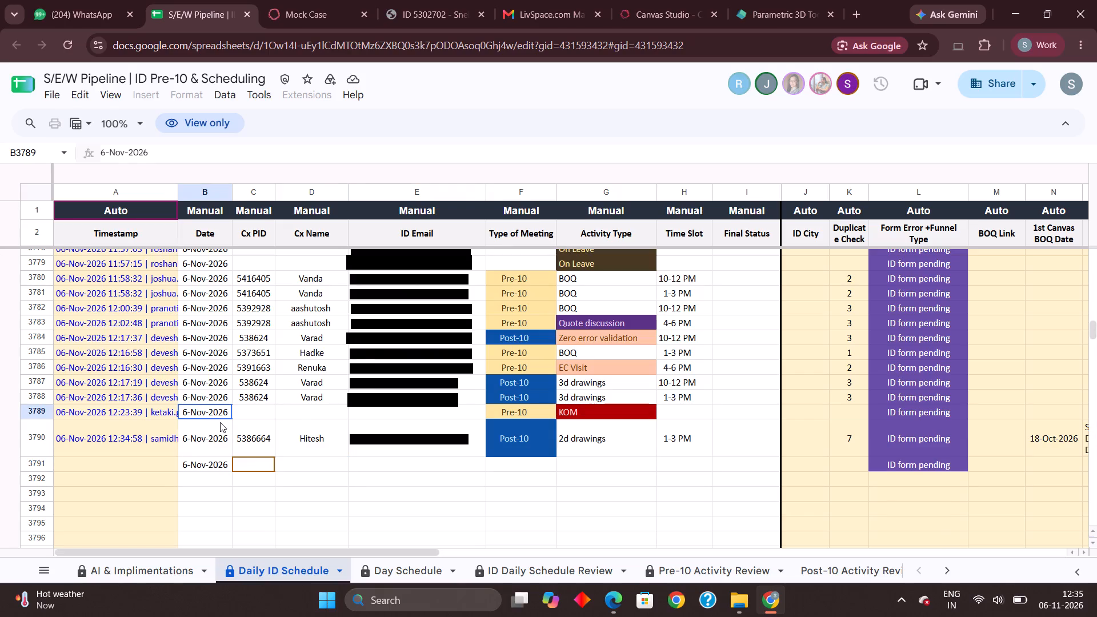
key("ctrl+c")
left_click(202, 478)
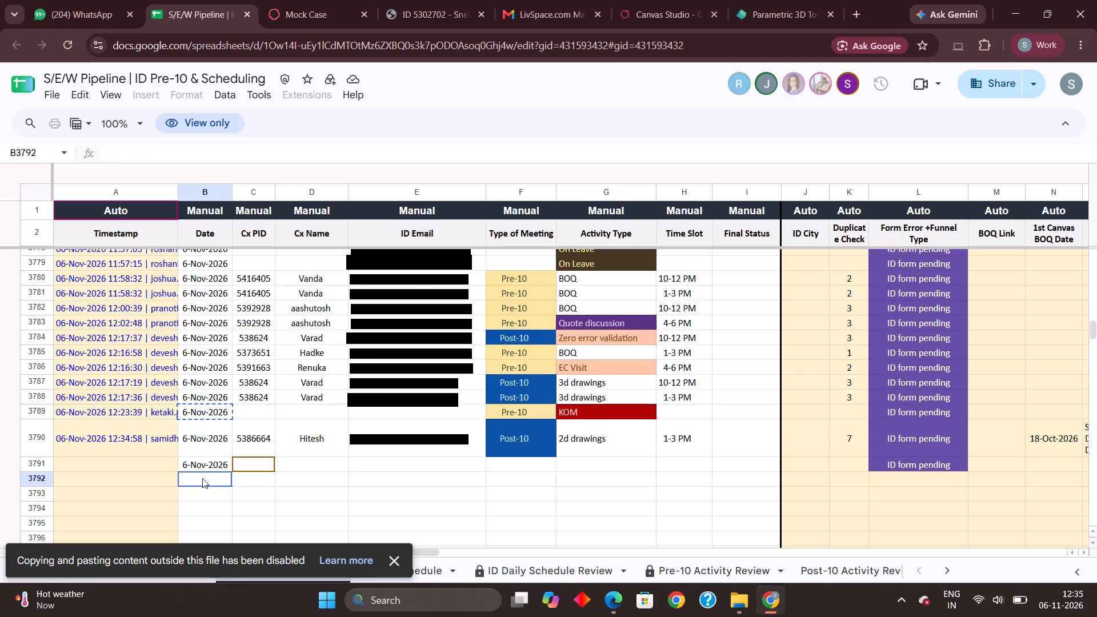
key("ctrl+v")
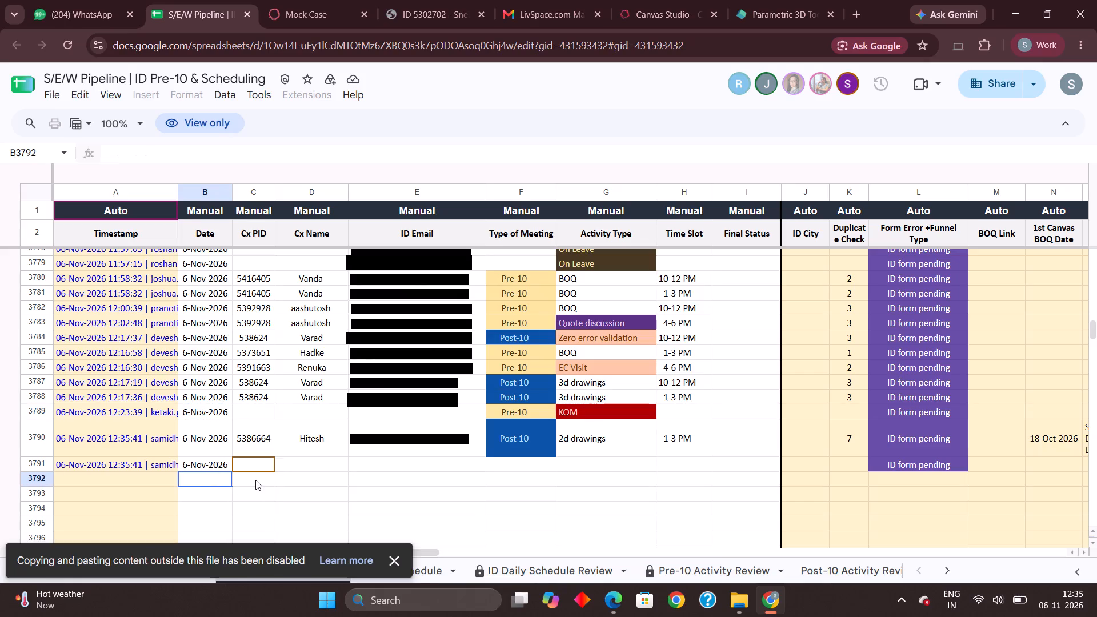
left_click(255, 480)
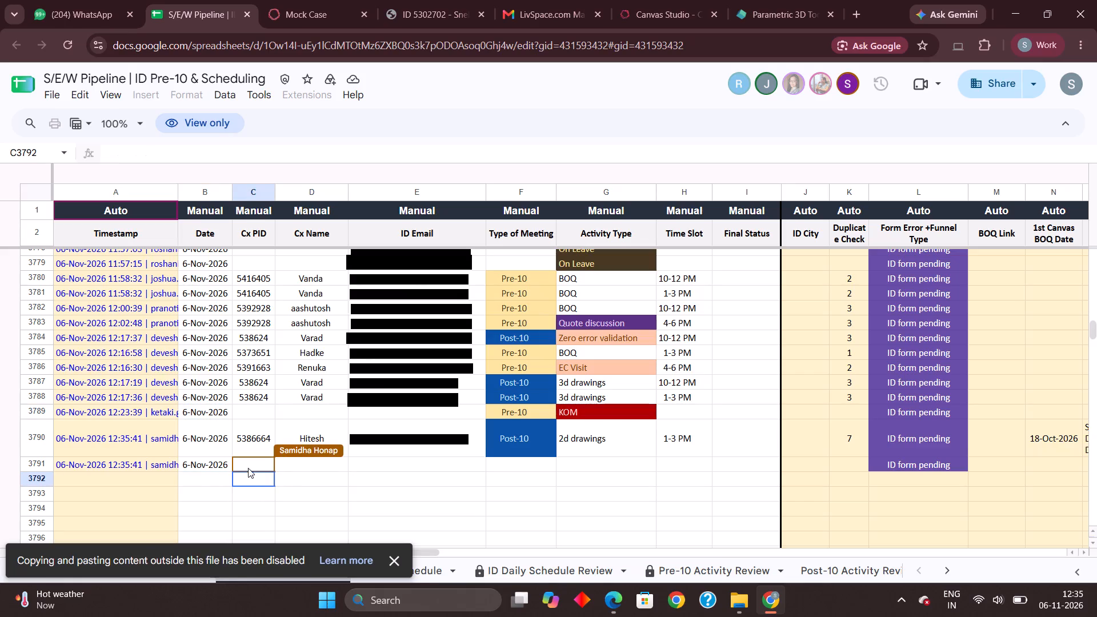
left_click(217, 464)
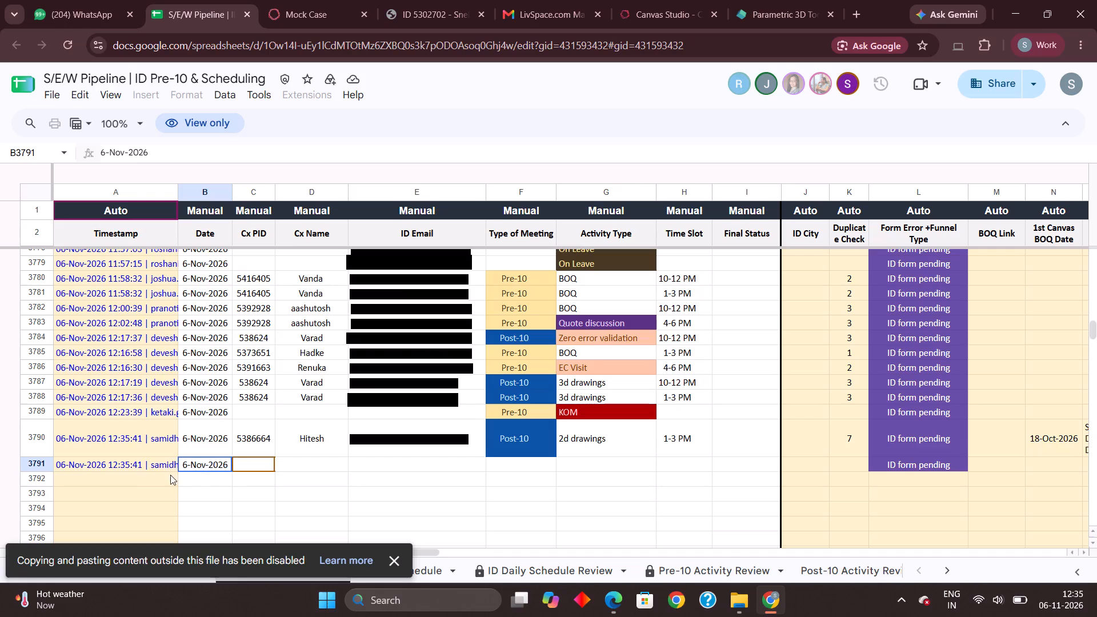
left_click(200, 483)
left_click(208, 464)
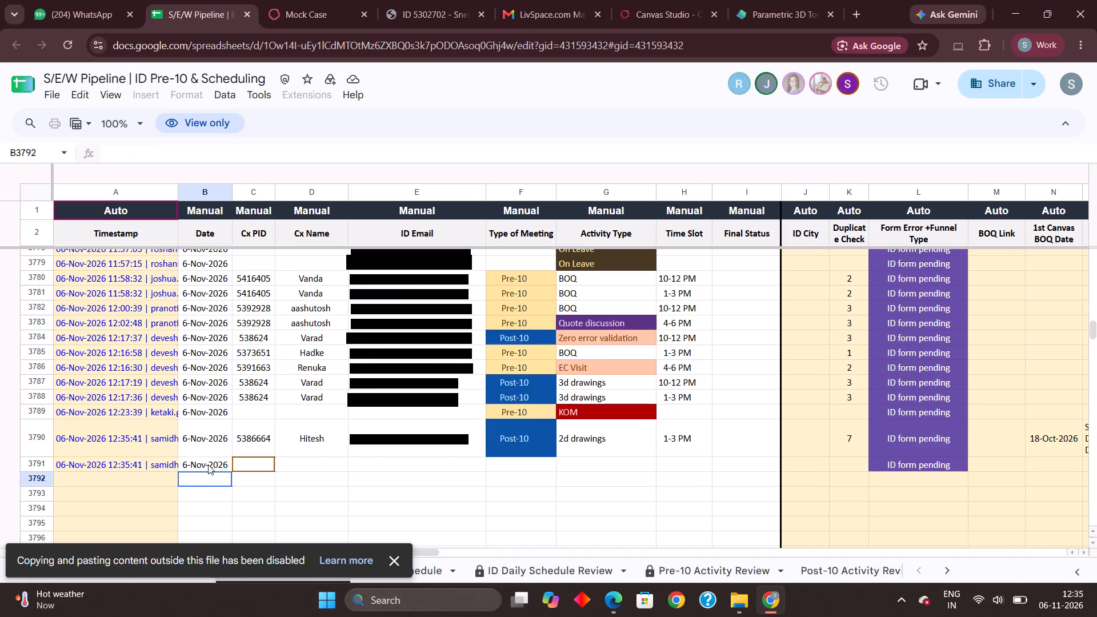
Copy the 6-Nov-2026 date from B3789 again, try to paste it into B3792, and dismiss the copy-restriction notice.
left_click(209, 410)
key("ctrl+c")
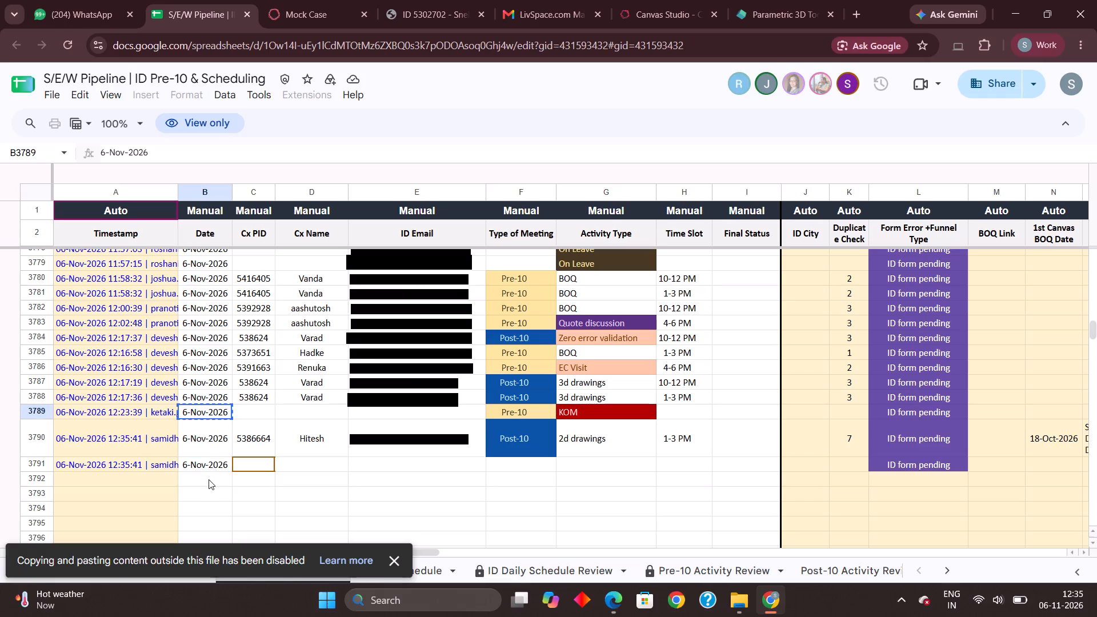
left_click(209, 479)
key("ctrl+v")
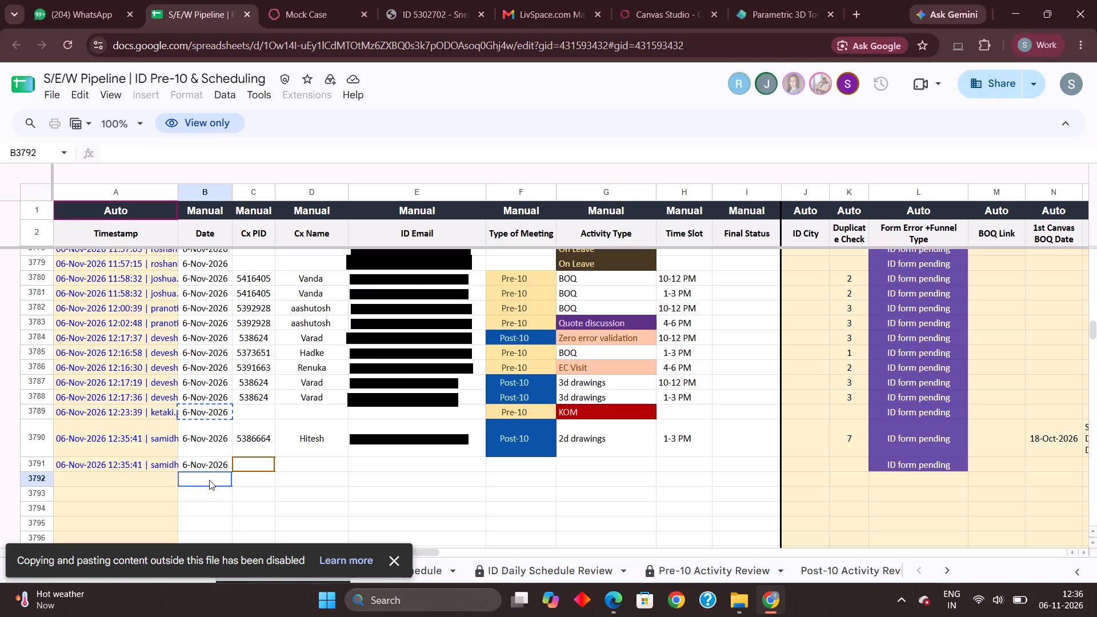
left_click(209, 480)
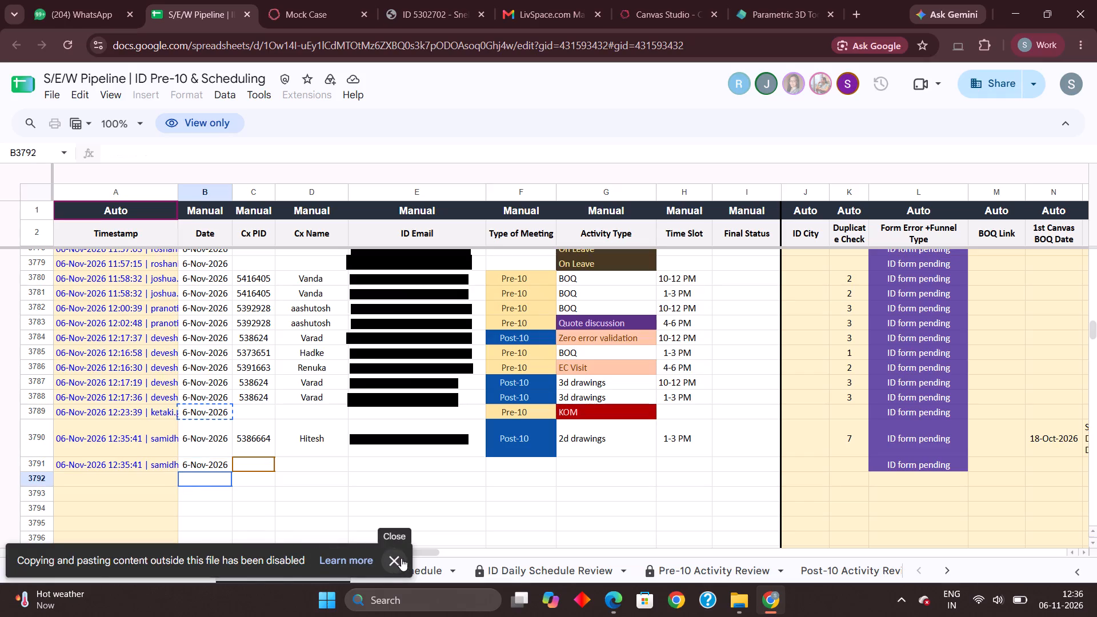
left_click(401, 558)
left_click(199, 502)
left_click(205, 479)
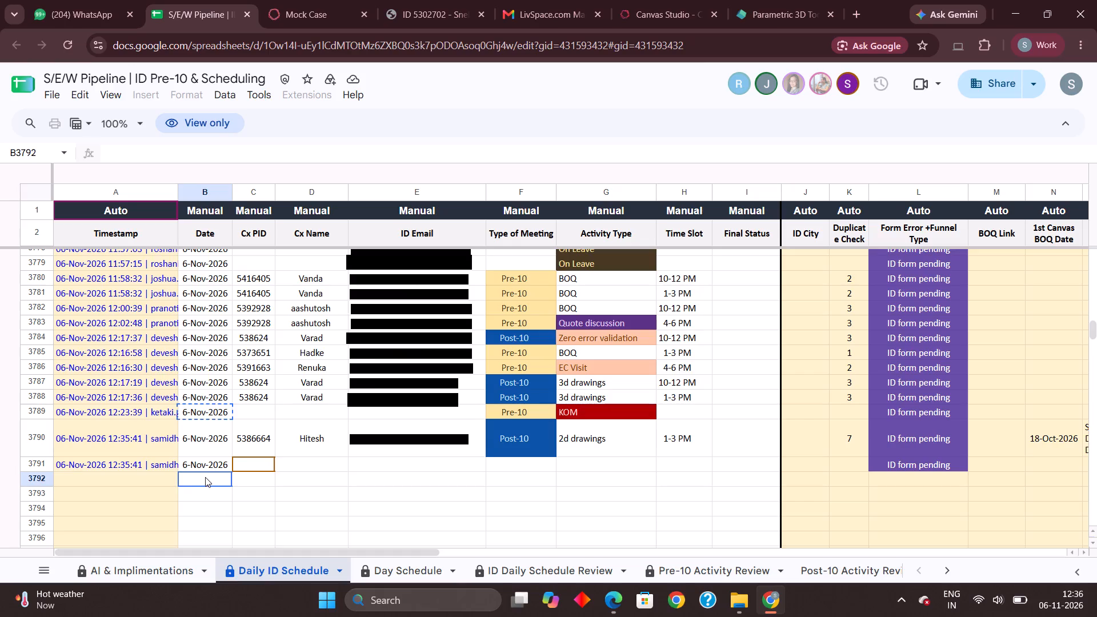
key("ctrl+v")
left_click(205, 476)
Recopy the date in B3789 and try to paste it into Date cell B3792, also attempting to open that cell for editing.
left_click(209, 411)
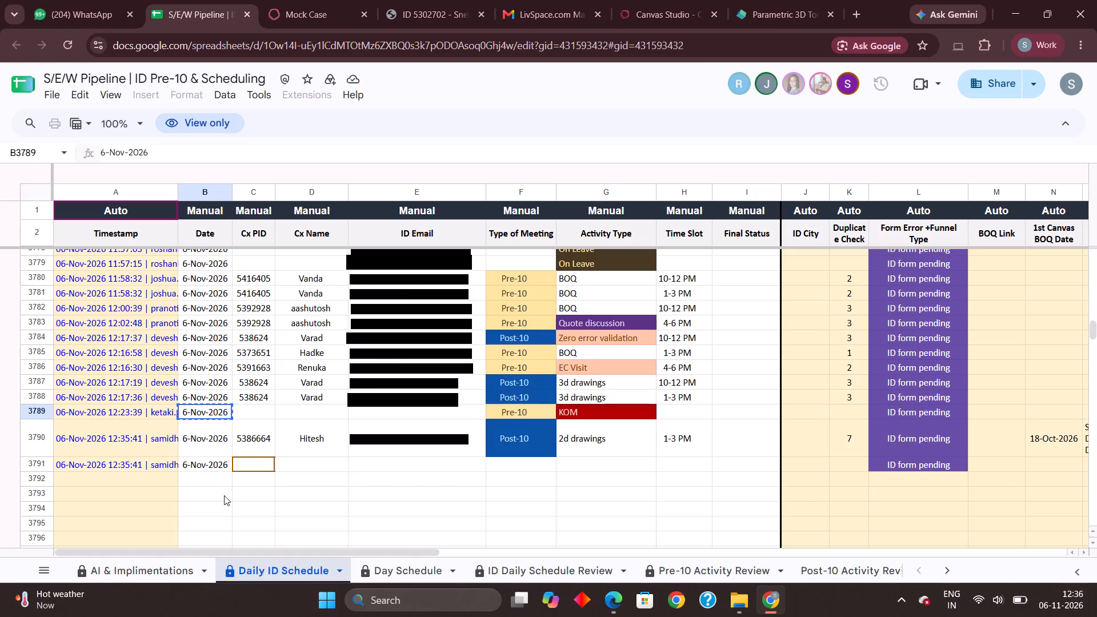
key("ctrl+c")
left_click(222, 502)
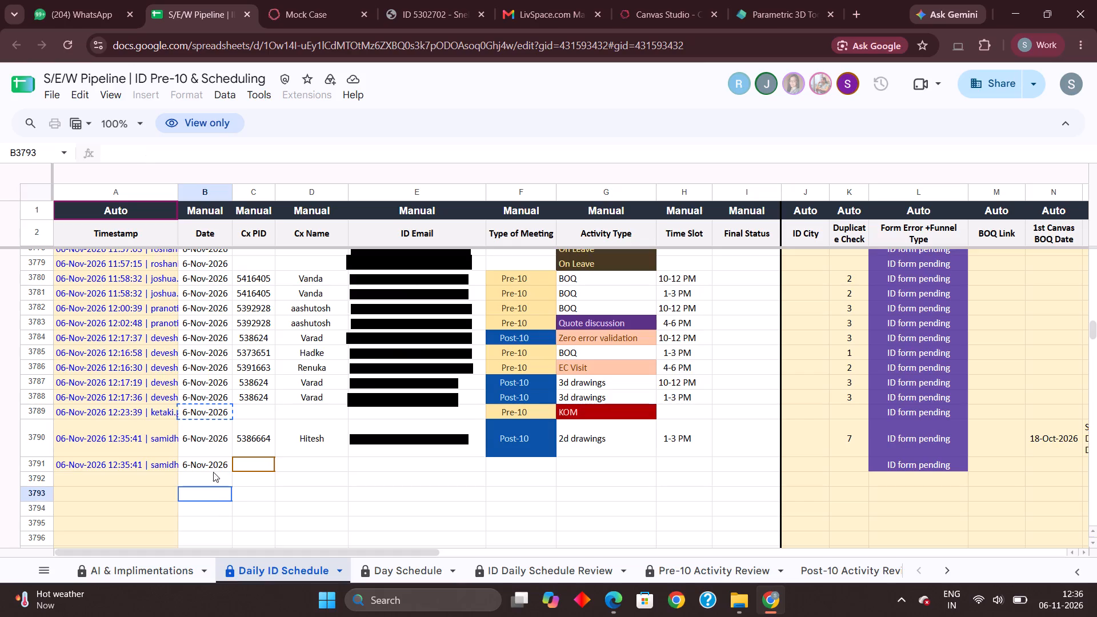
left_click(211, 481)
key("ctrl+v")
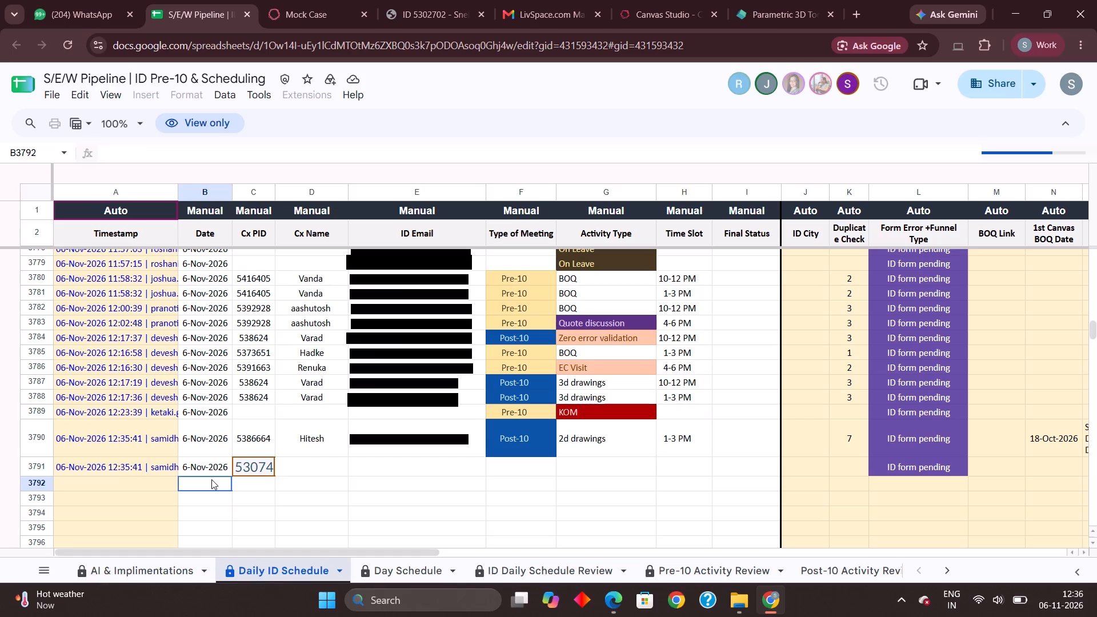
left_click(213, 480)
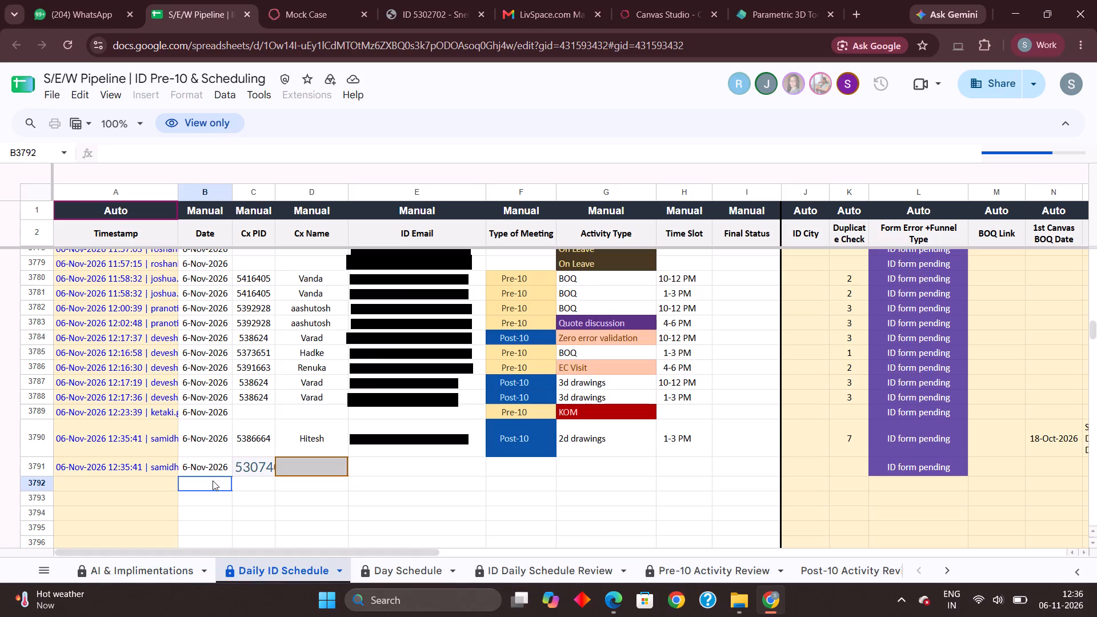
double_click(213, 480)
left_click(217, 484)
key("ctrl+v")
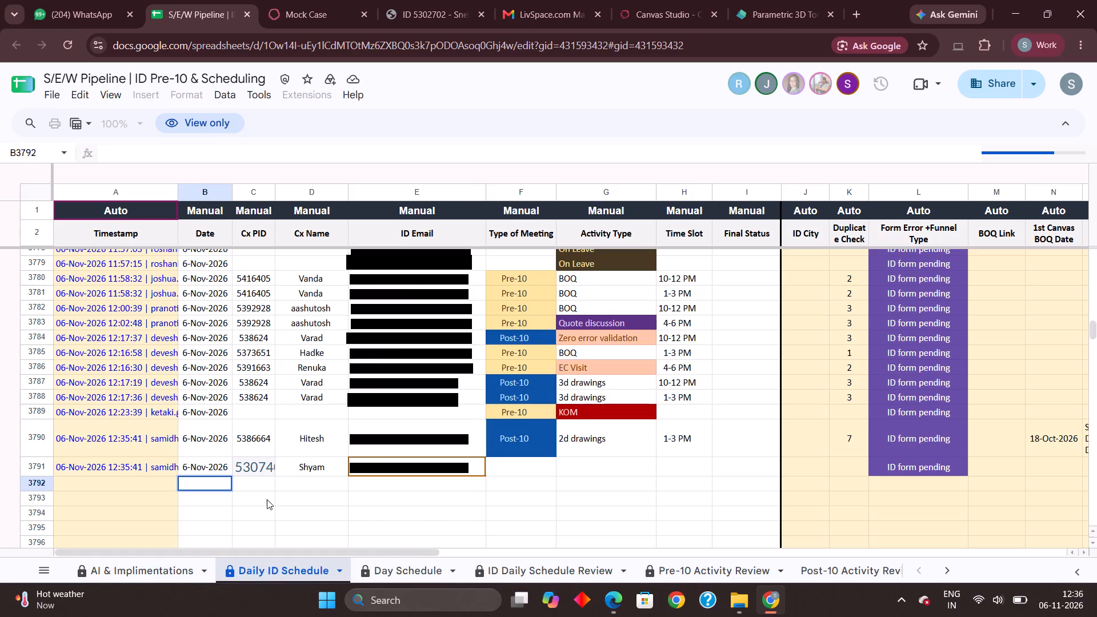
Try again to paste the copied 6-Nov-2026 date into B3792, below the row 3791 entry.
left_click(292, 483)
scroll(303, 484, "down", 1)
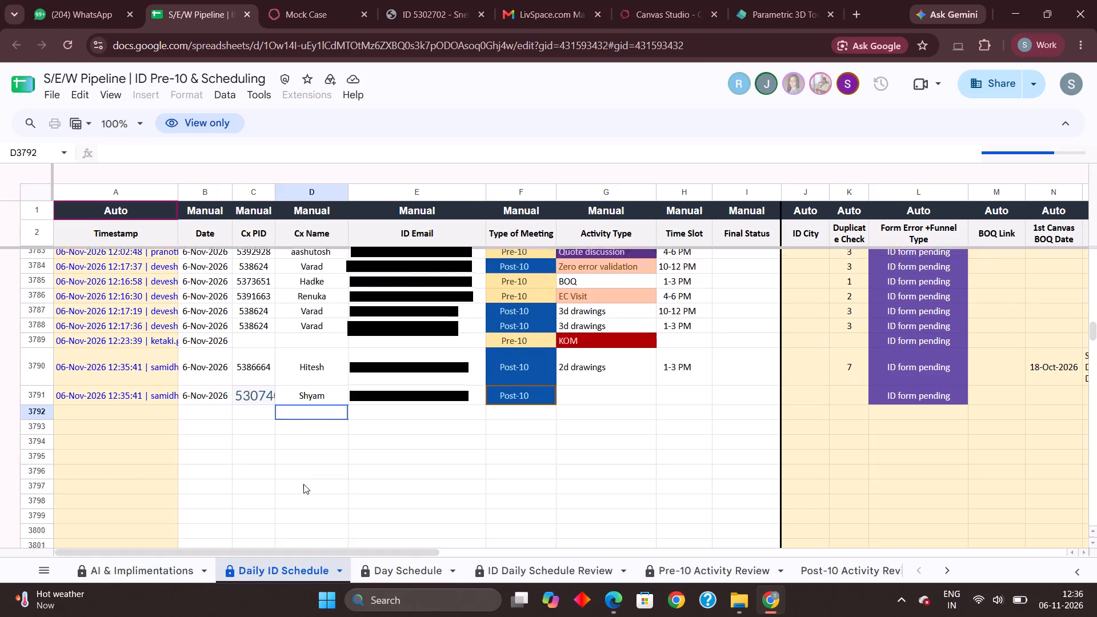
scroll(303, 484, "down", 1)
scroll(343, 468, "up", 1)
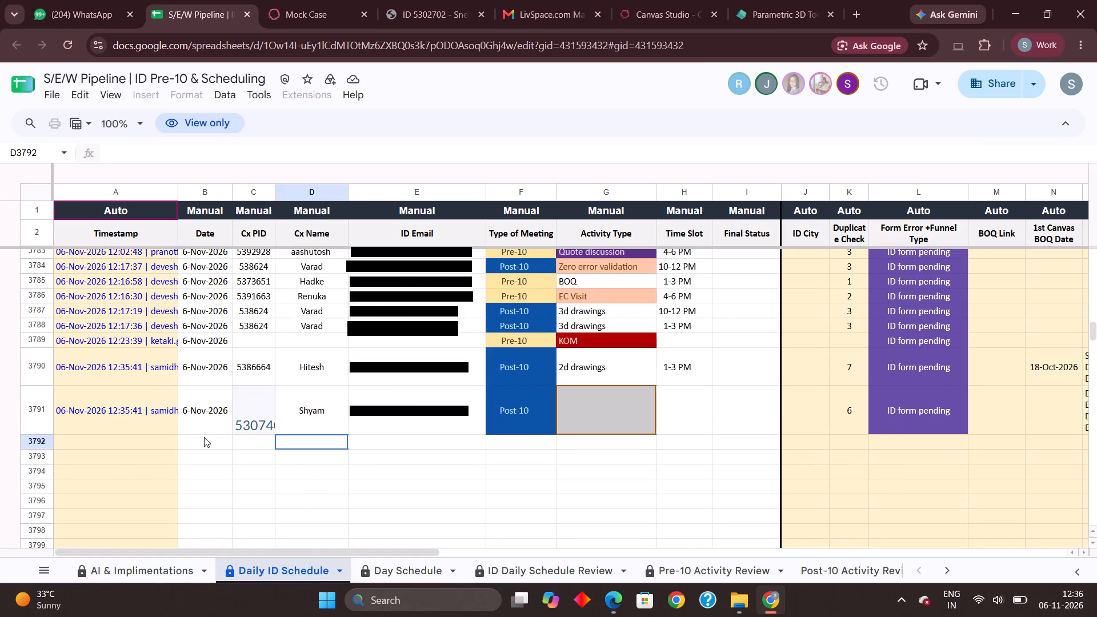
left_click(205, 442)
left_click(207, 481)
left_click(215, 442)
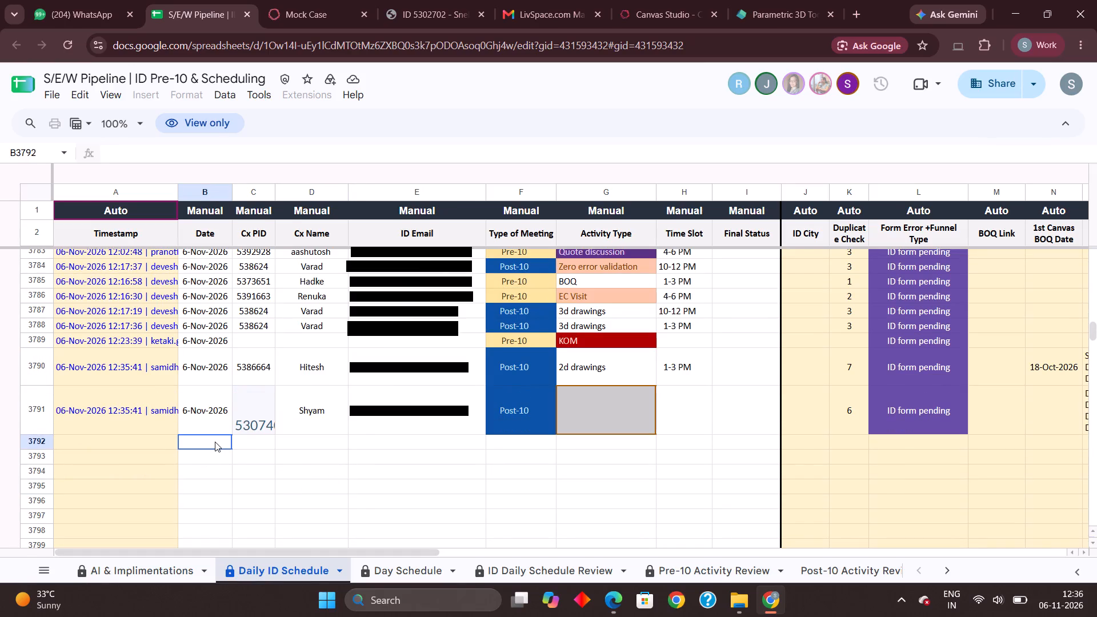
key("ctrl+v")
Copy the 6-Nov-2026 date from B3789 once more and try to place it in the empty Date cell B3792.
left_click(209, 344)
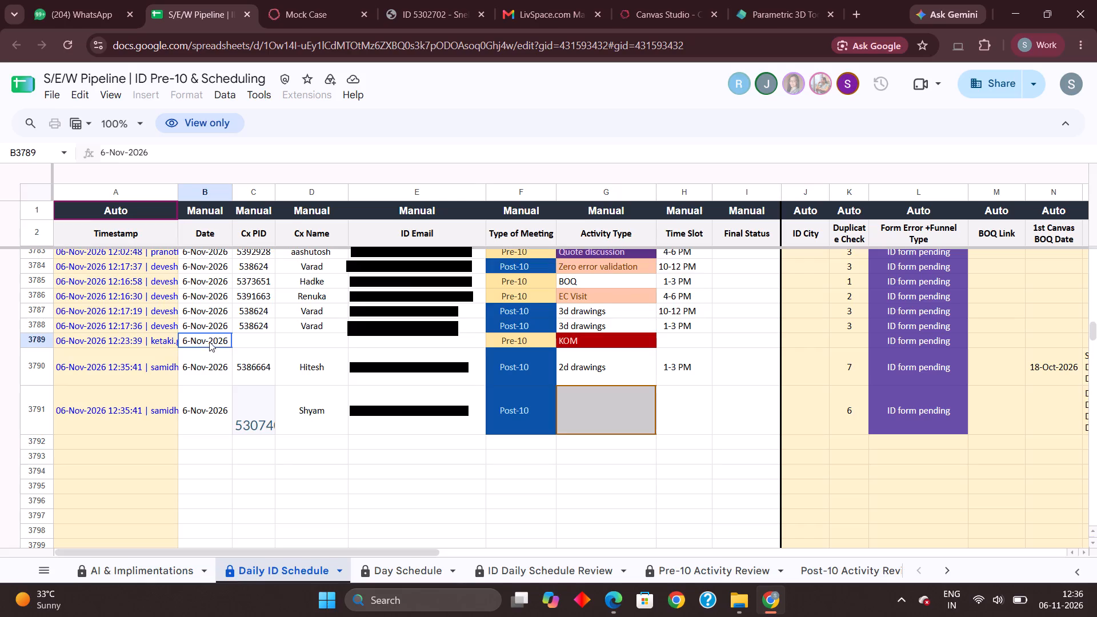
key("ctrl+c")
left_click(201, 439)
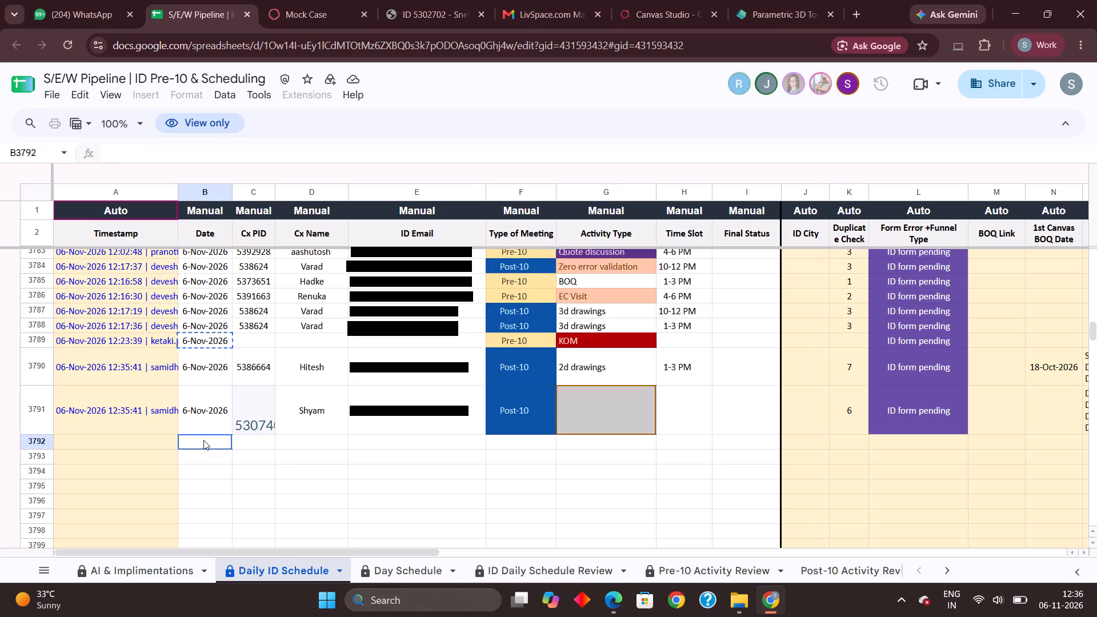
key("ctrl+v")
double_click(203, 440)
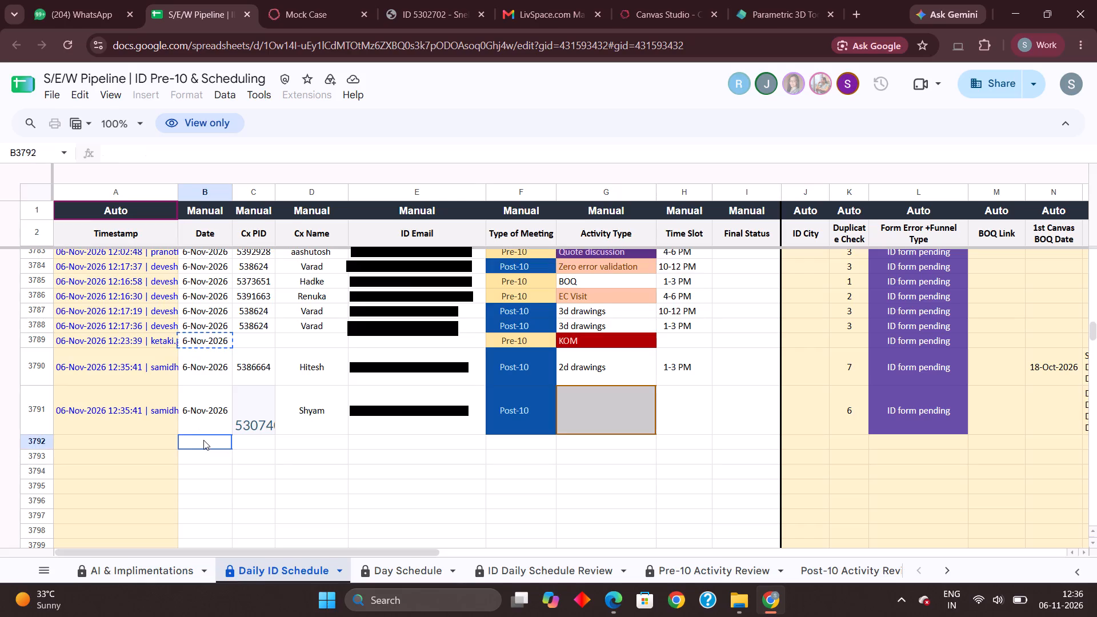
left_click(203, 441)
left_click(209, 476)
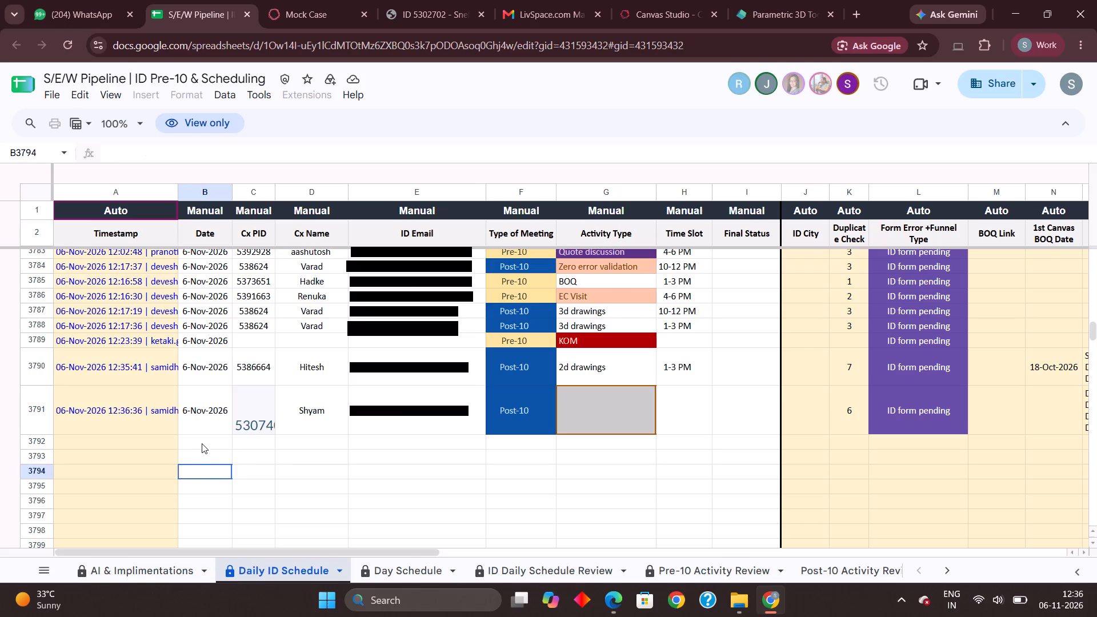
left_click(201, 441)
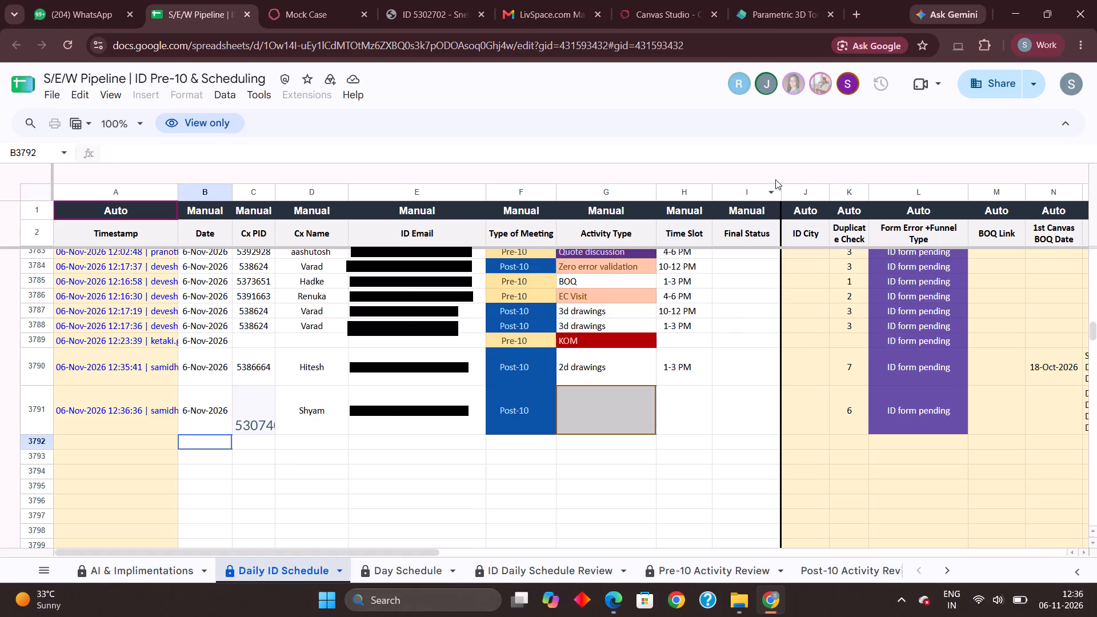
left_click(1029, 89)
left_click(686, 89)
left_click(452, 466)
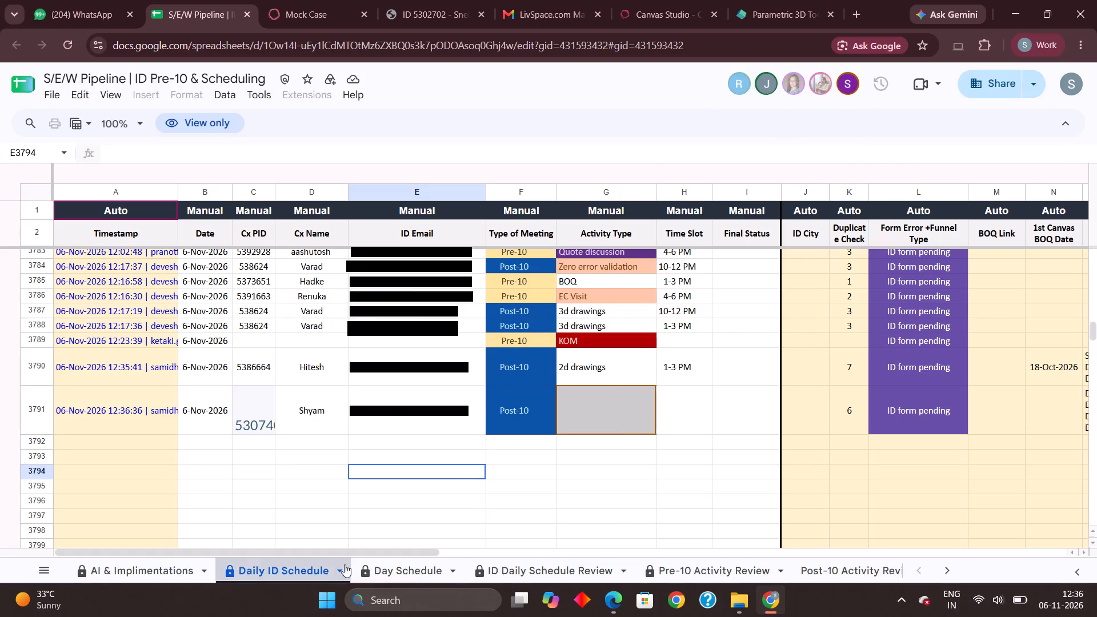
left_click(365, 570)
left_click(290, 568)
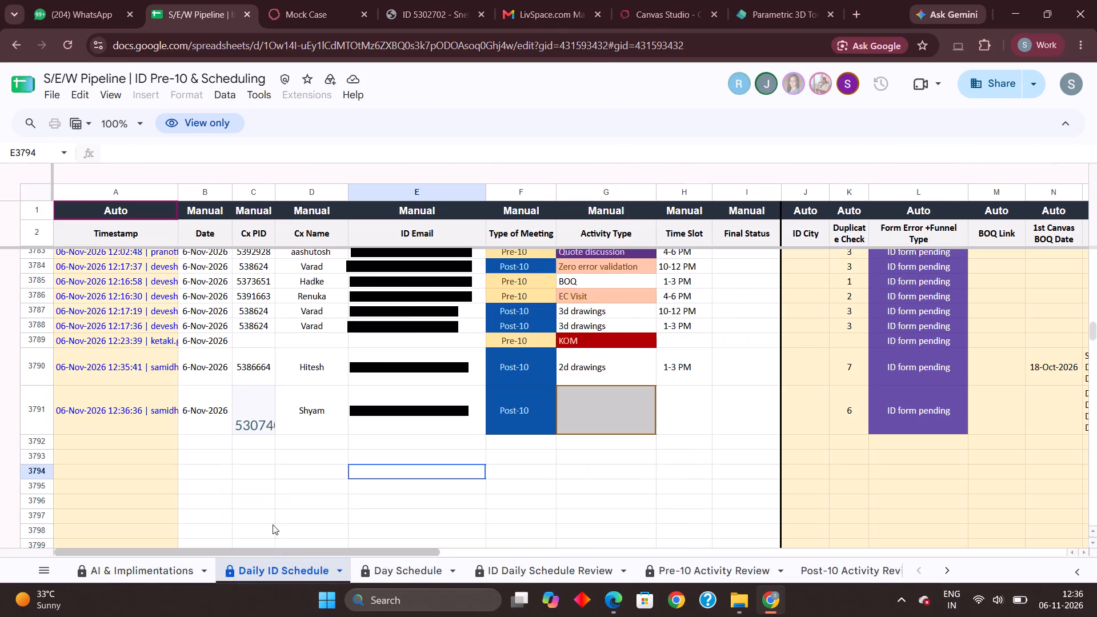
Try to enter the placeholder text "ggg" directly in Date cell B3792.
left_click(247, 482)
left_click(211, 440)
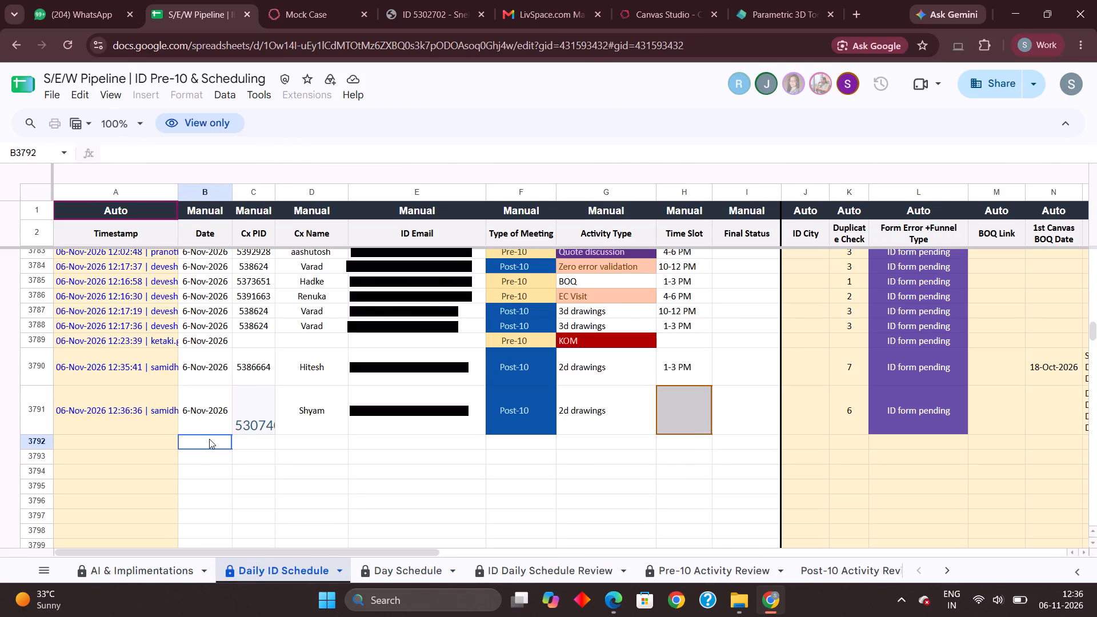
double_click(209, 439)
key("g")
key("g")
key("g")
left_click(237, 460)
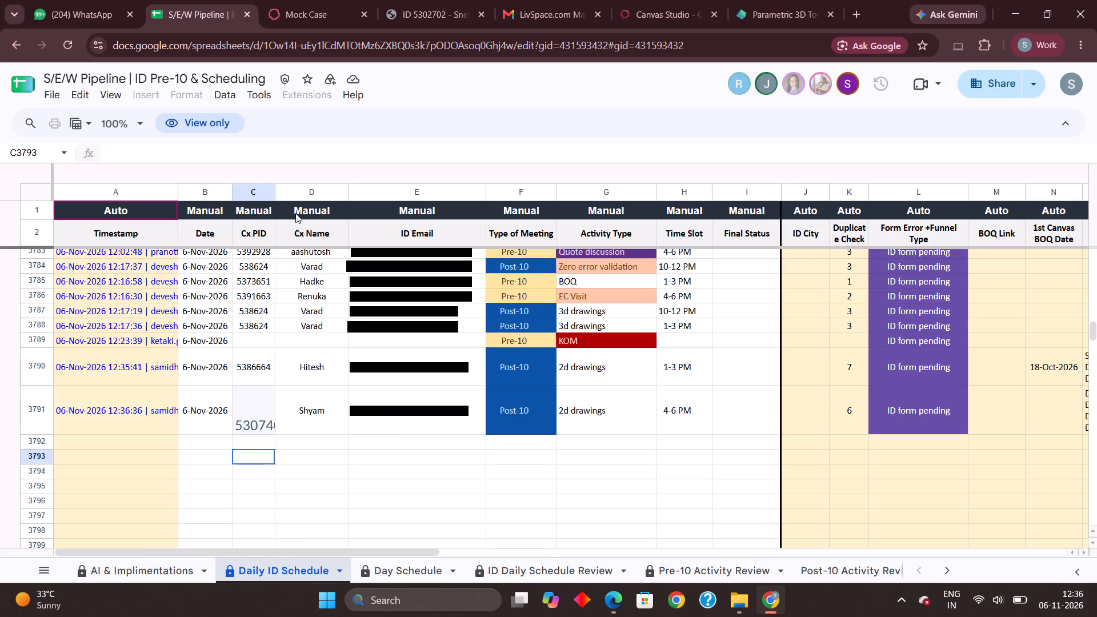
Check the sheet's view-only access details, leaving them without requesting edit access.
left_click(218, 124)
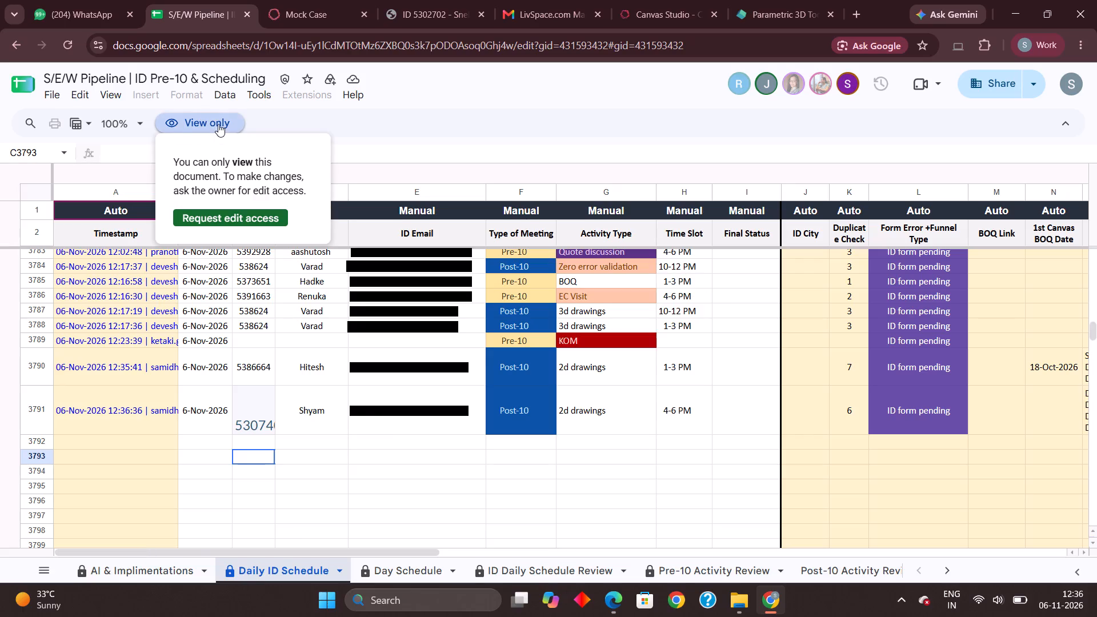
left_click(427, 89)
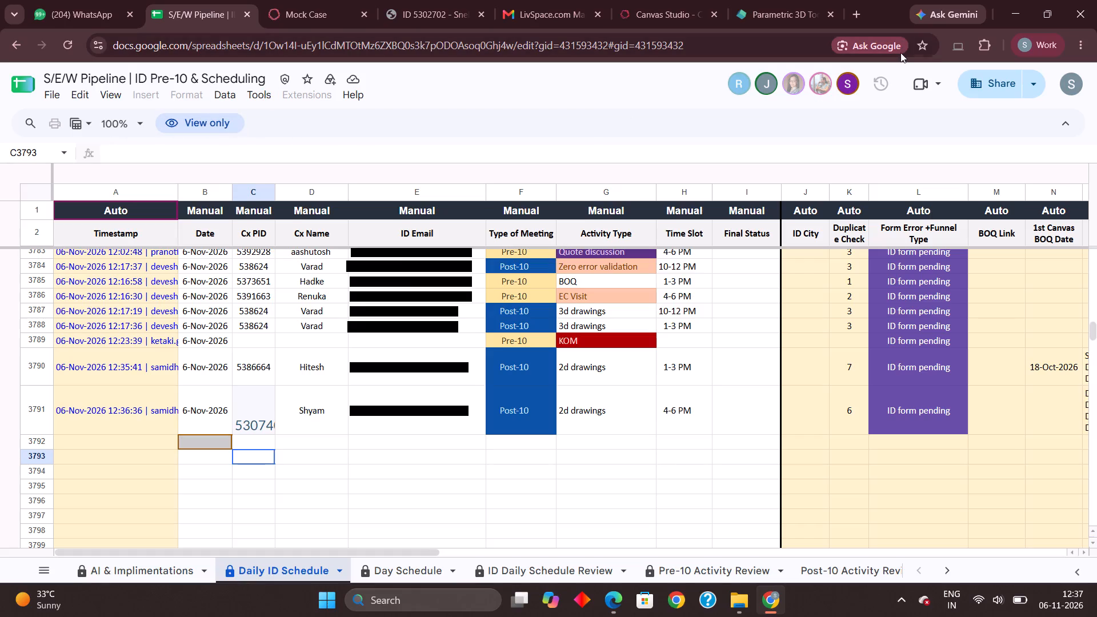
Check the sheet's link-sharing options and which Google account is signed in.
left_click(1036, 85)
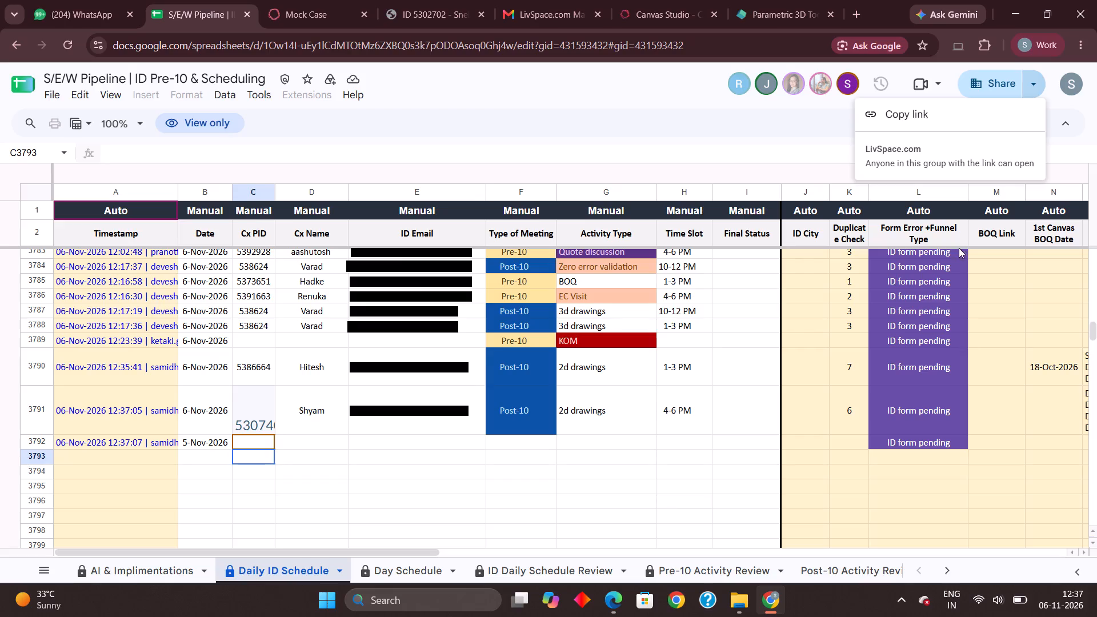
left_click(623, 86)
left_click(1070, 72)
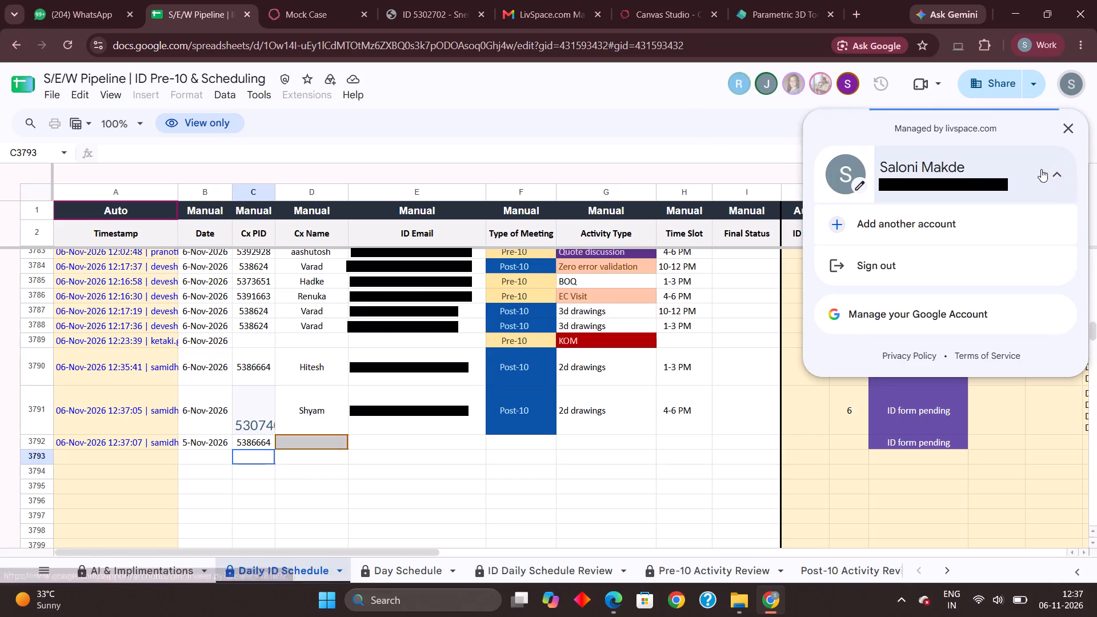
left_click(696, 481)
left_click(278, 490)
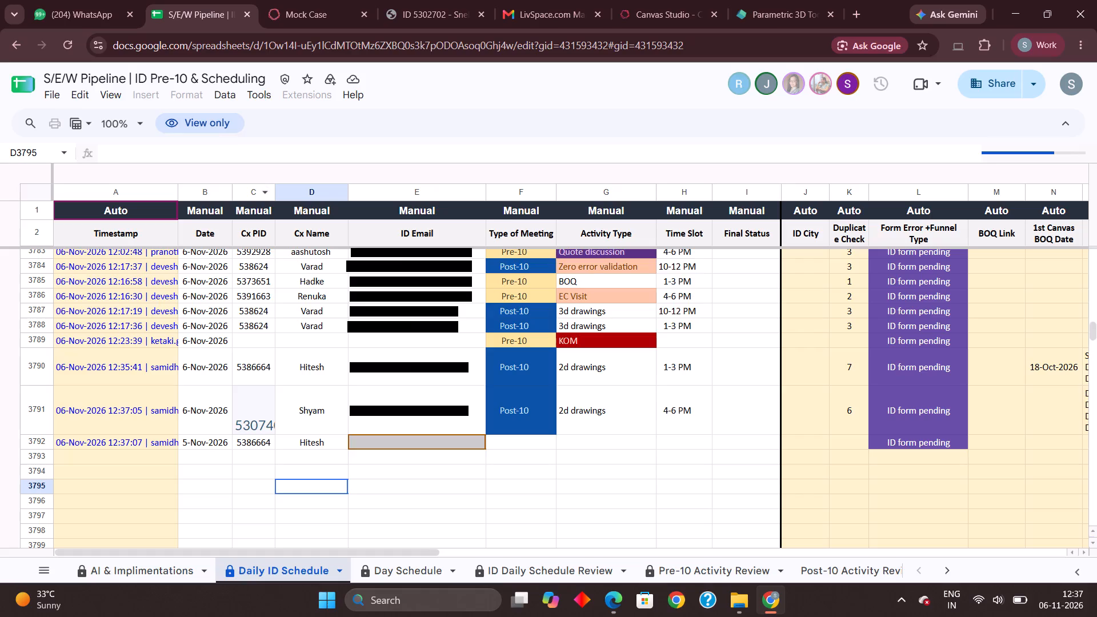
Send the file owner an access request for the Editor role, leaving the message blank.
left_click(207, 123)
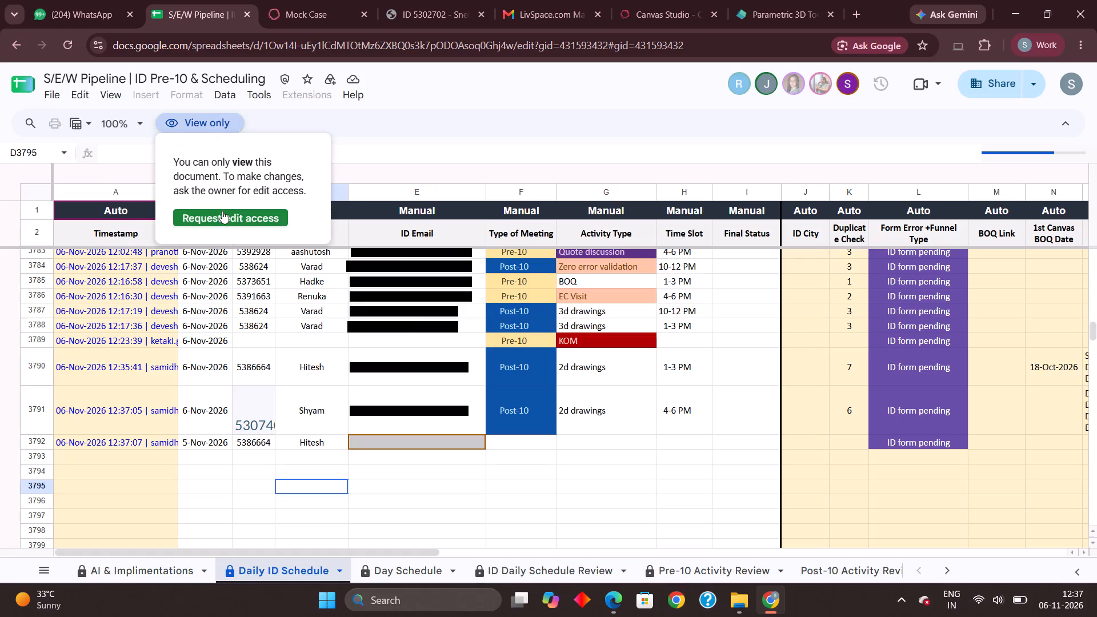
left_click(222, 211)
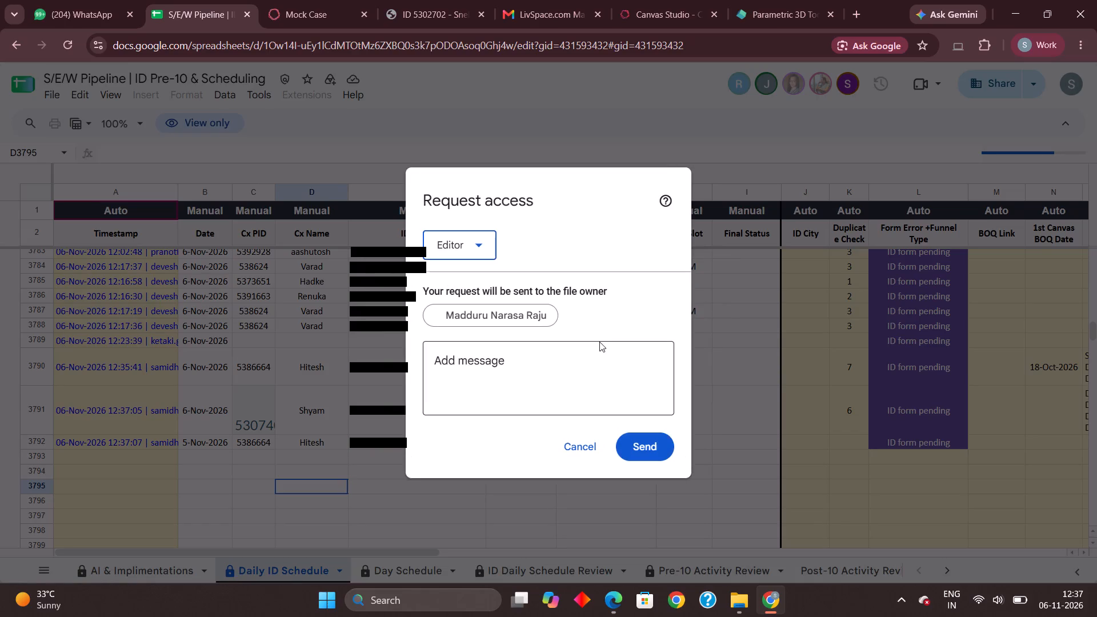
left_click(485, 239)
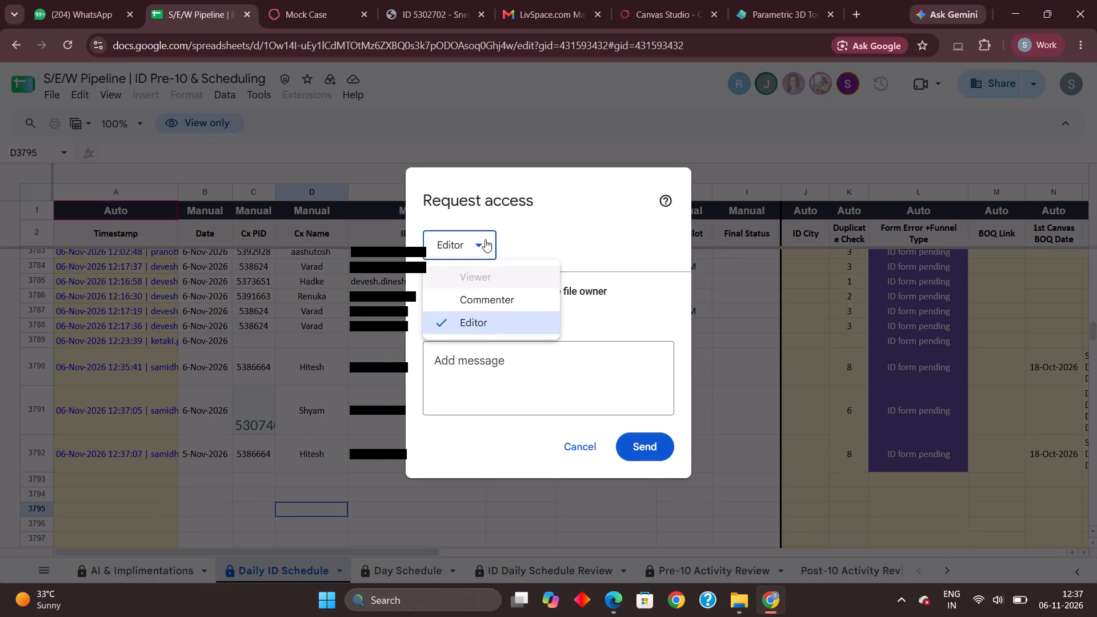
left_click(487, 327)
left_click(632, 448)
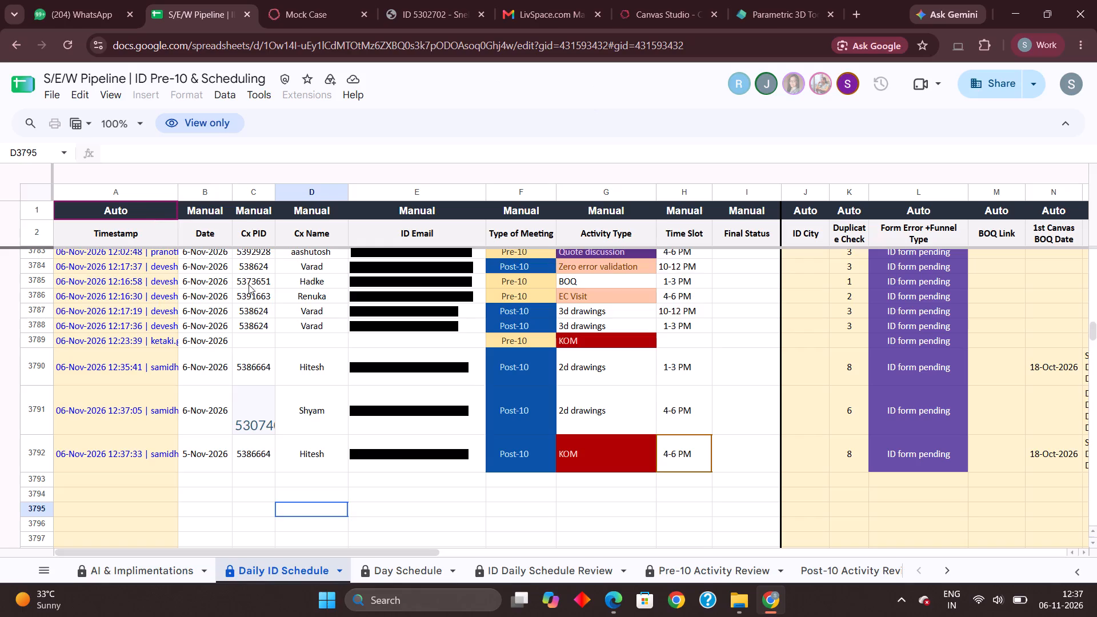
Look through the Daily ID Plan for Friday, 6 Nov 2026 on the Day Schedule sheet.
left_click(401, 568)
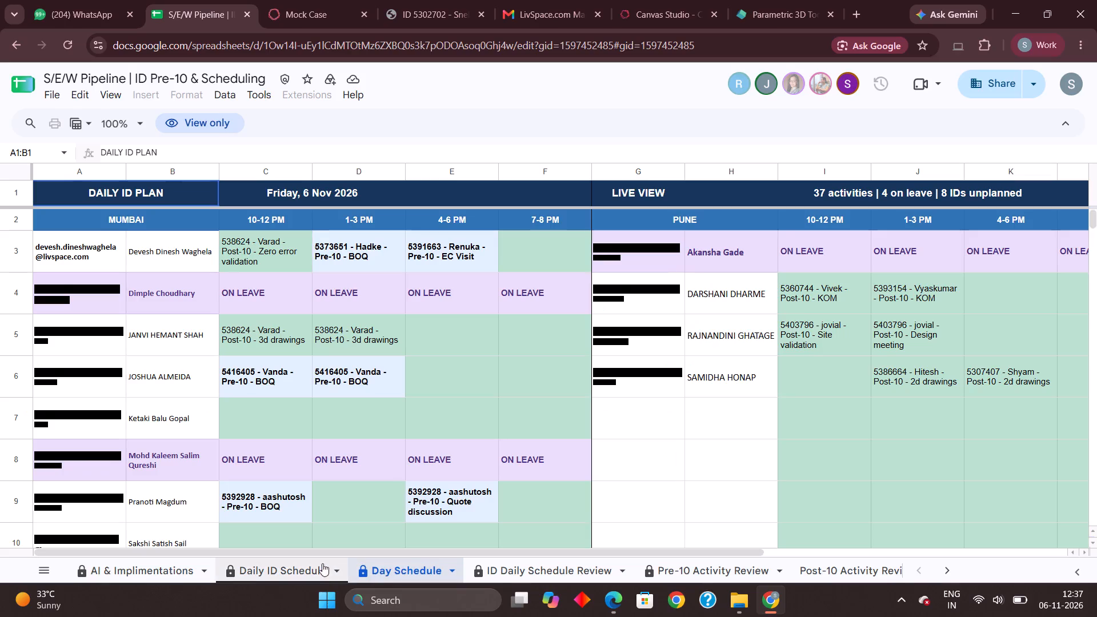
scroll(235, 439, "down", 5)
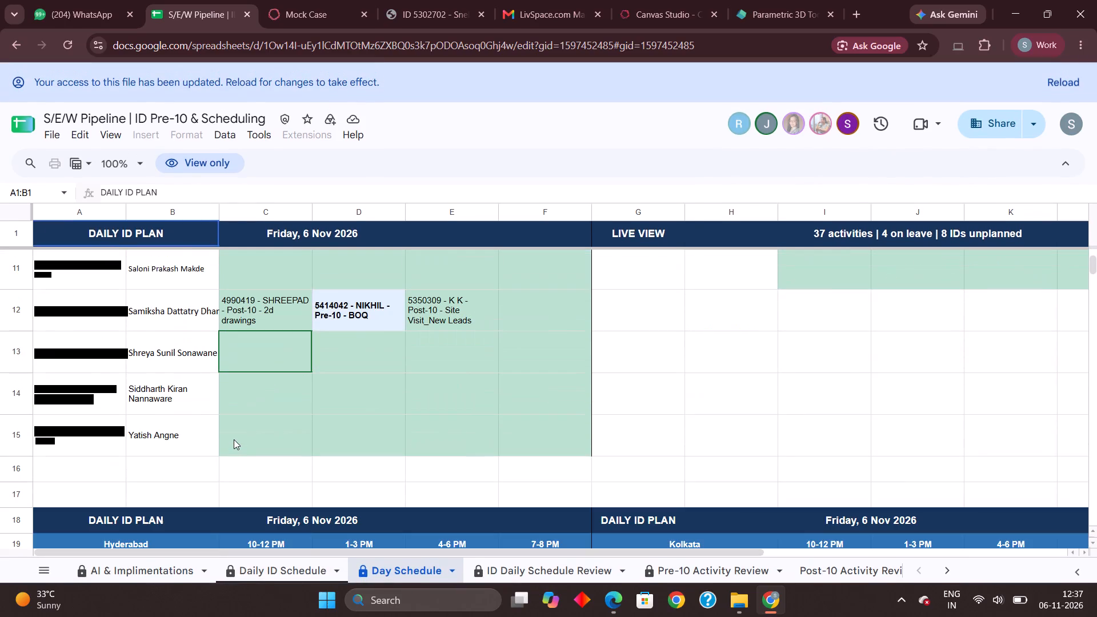
scroll(234, 439, "up", 1)
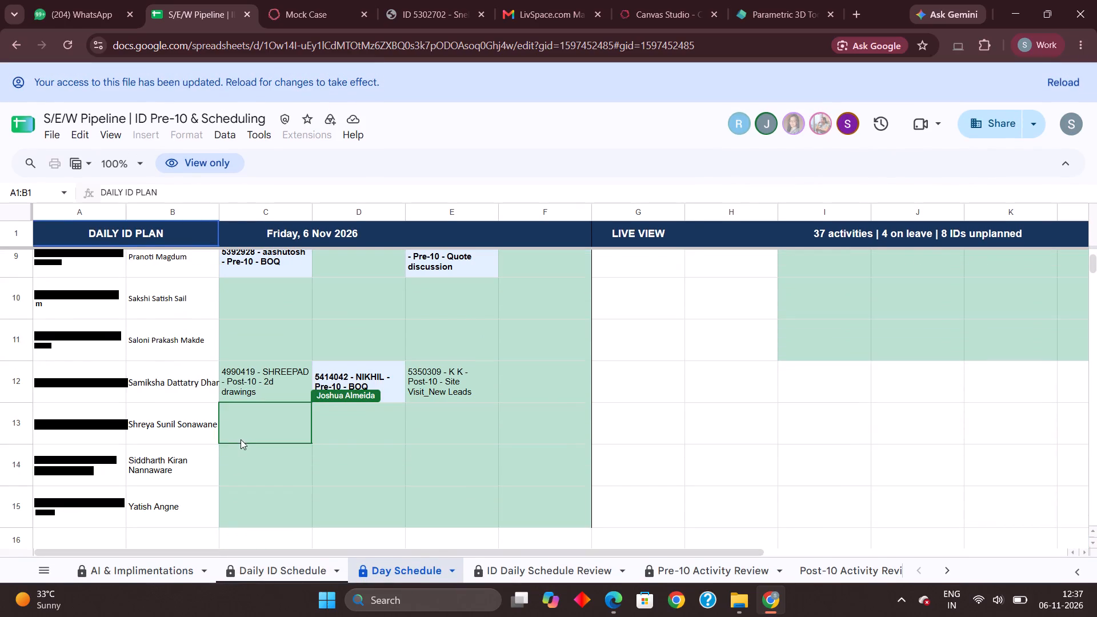
scroll(245, 437, "up", 1)
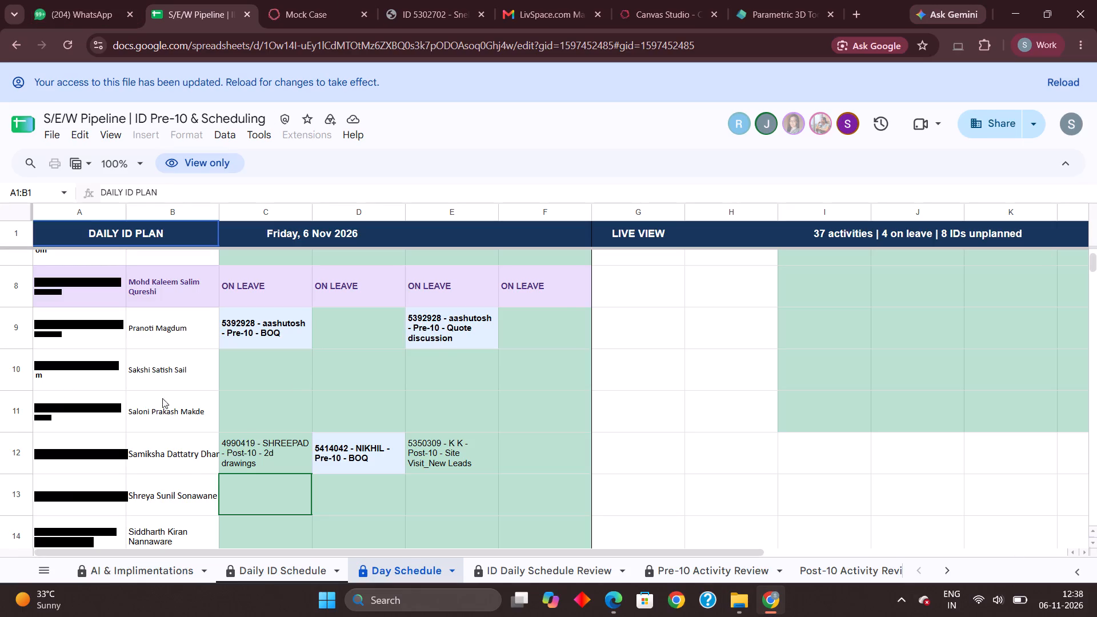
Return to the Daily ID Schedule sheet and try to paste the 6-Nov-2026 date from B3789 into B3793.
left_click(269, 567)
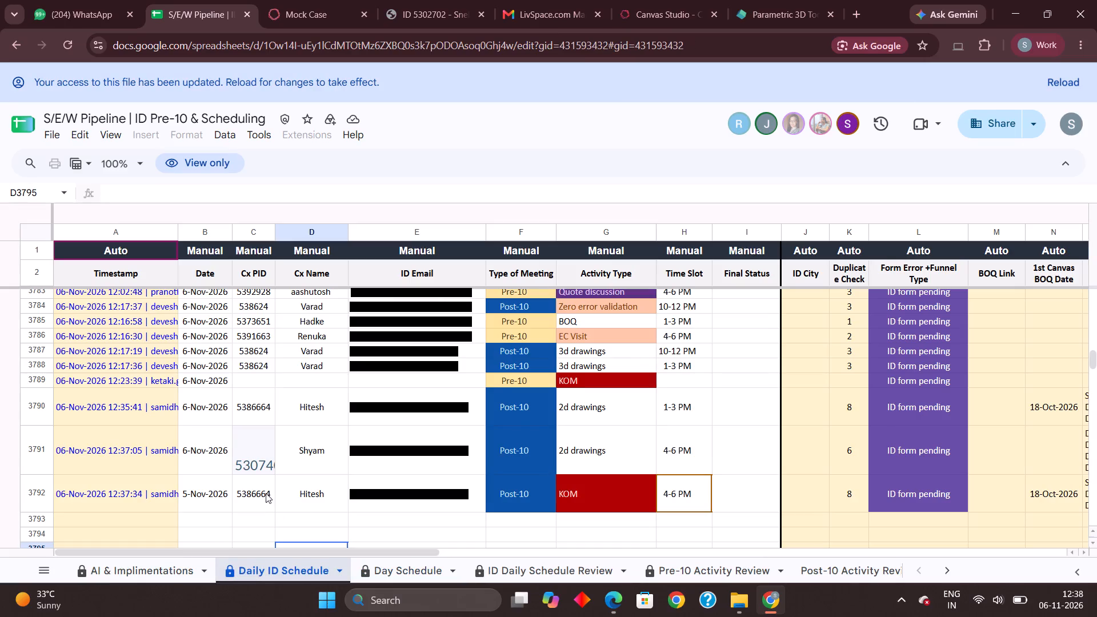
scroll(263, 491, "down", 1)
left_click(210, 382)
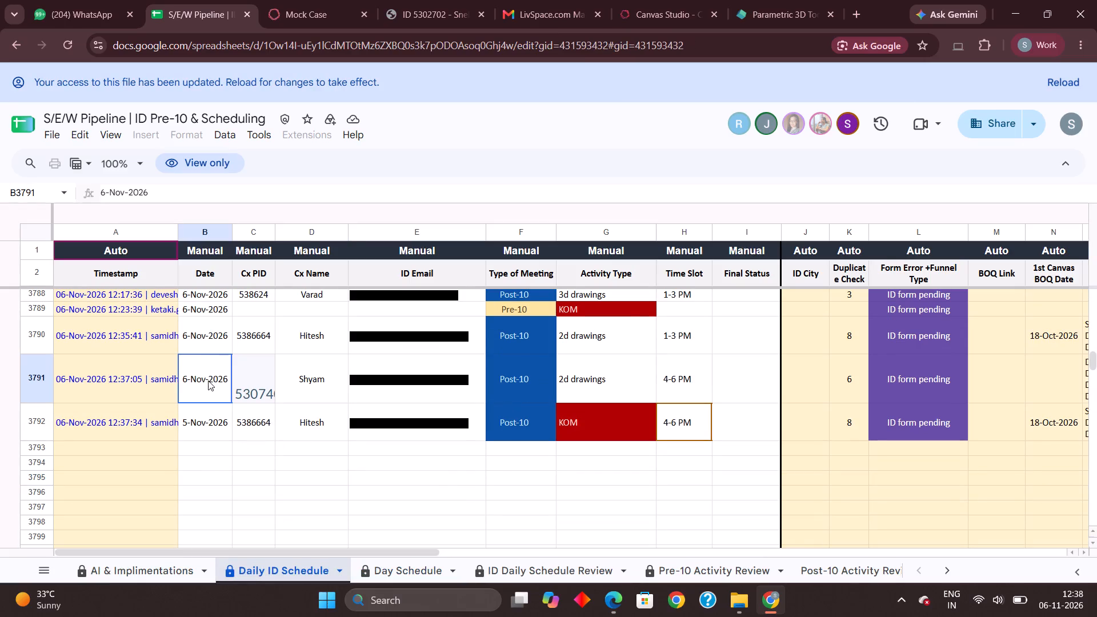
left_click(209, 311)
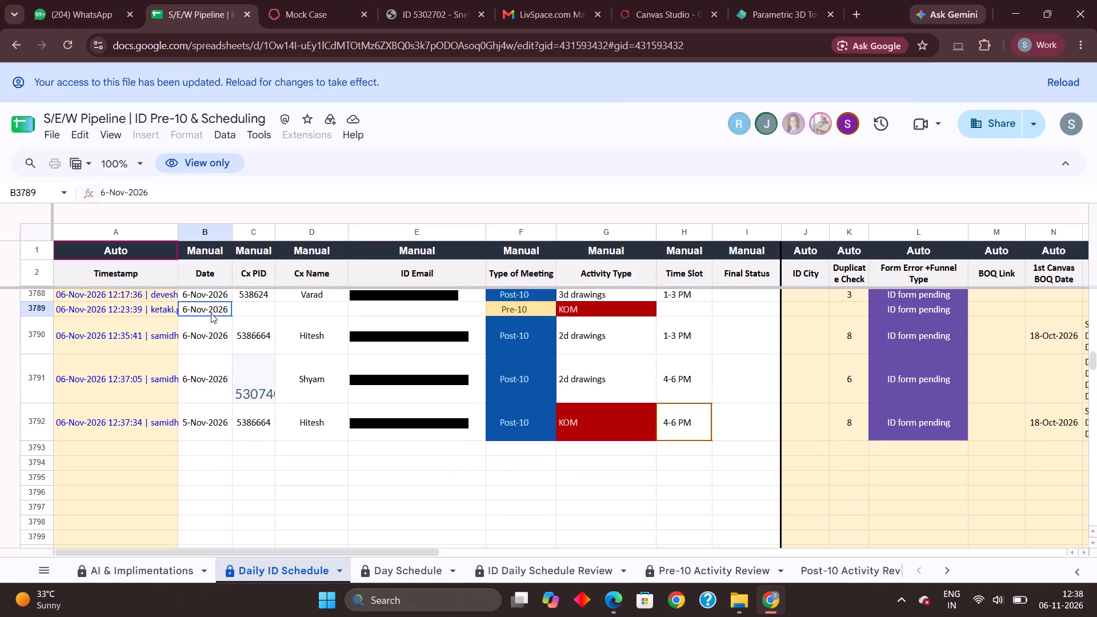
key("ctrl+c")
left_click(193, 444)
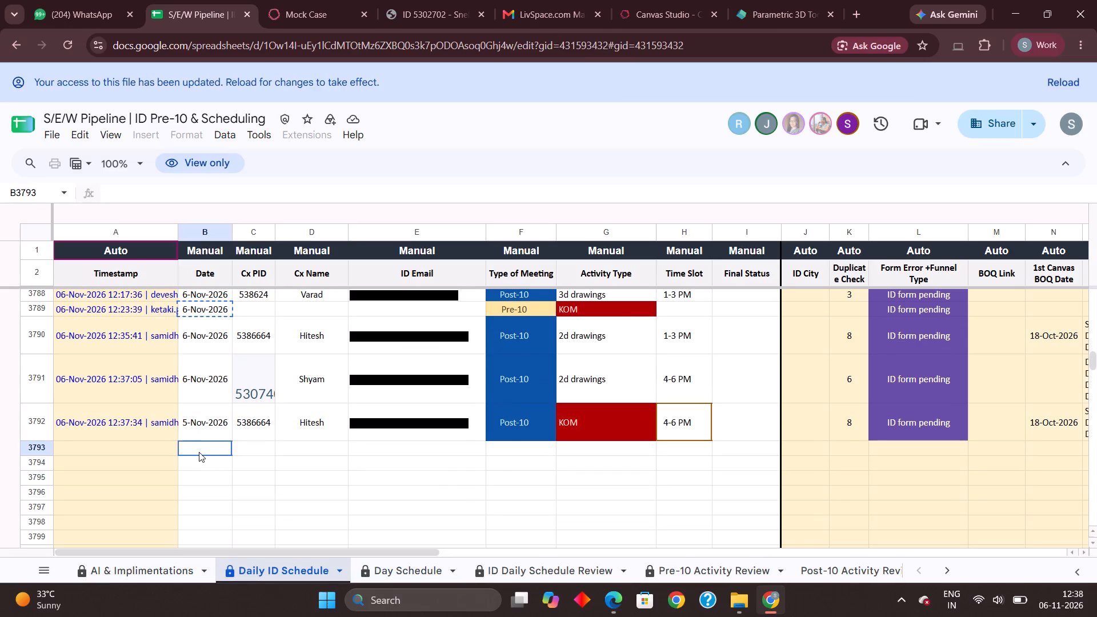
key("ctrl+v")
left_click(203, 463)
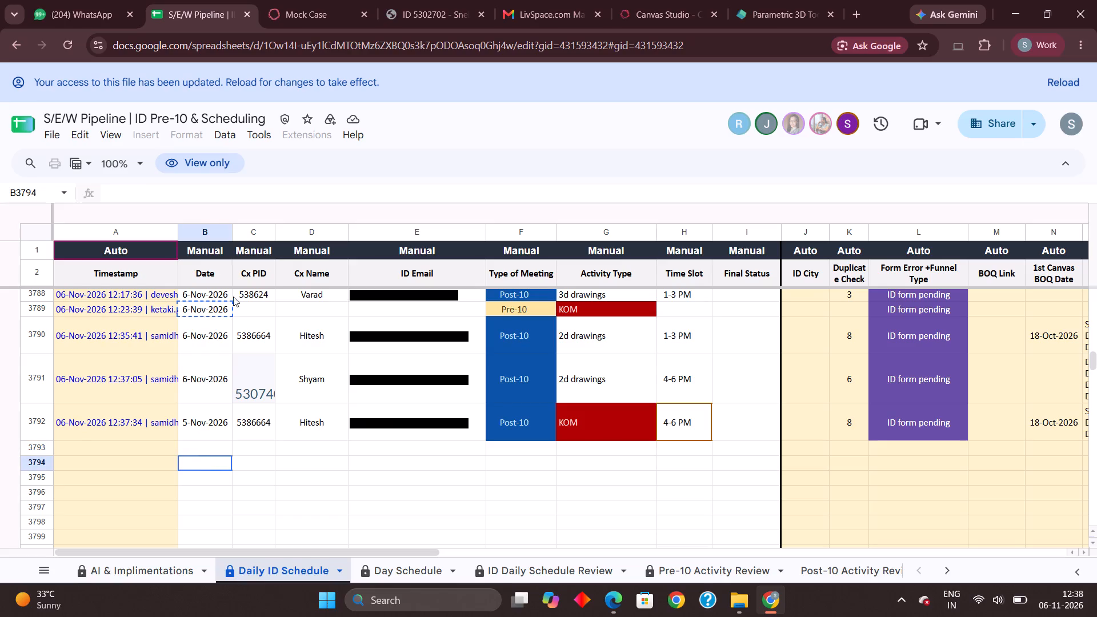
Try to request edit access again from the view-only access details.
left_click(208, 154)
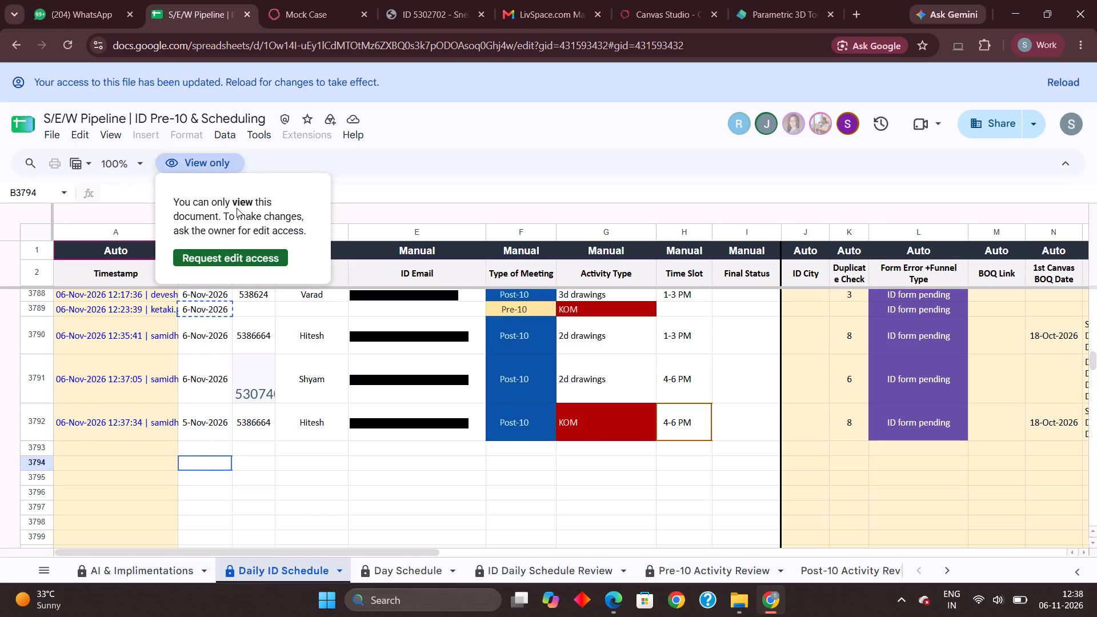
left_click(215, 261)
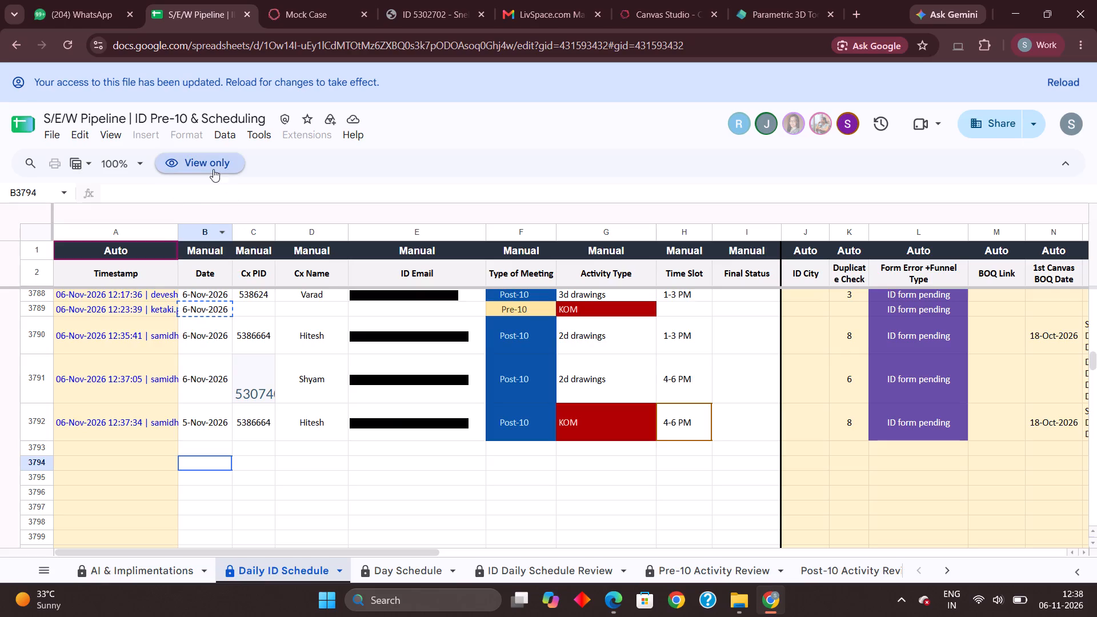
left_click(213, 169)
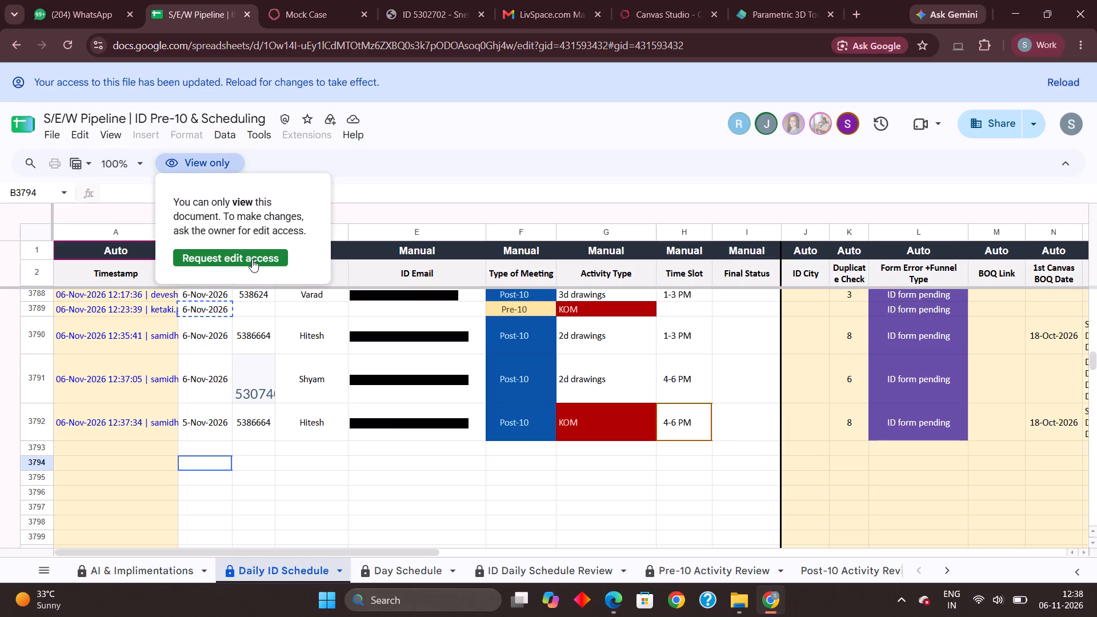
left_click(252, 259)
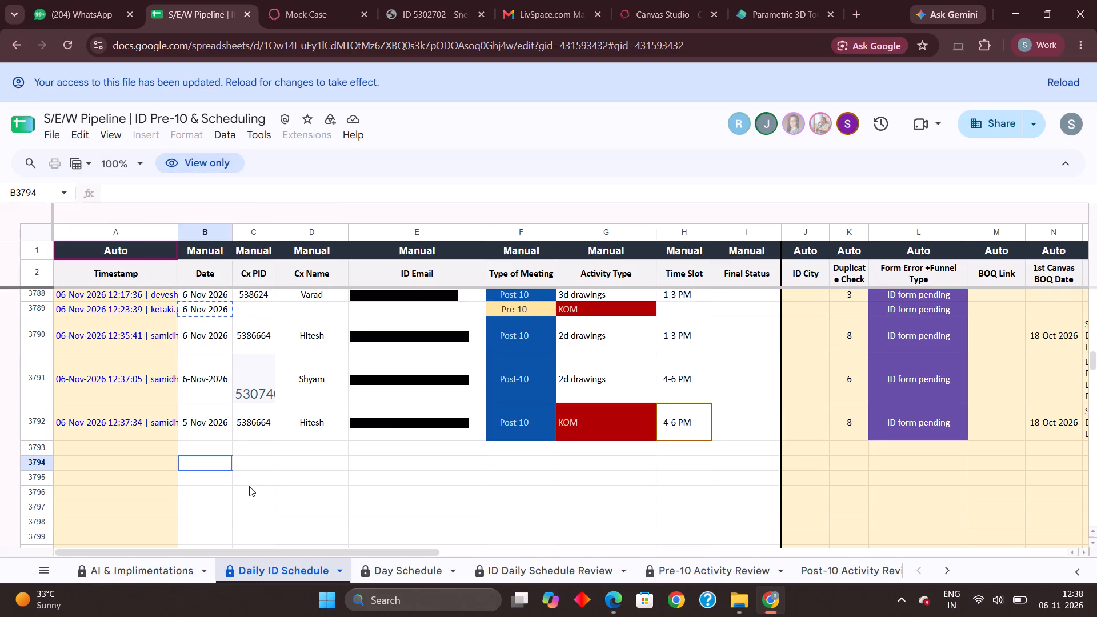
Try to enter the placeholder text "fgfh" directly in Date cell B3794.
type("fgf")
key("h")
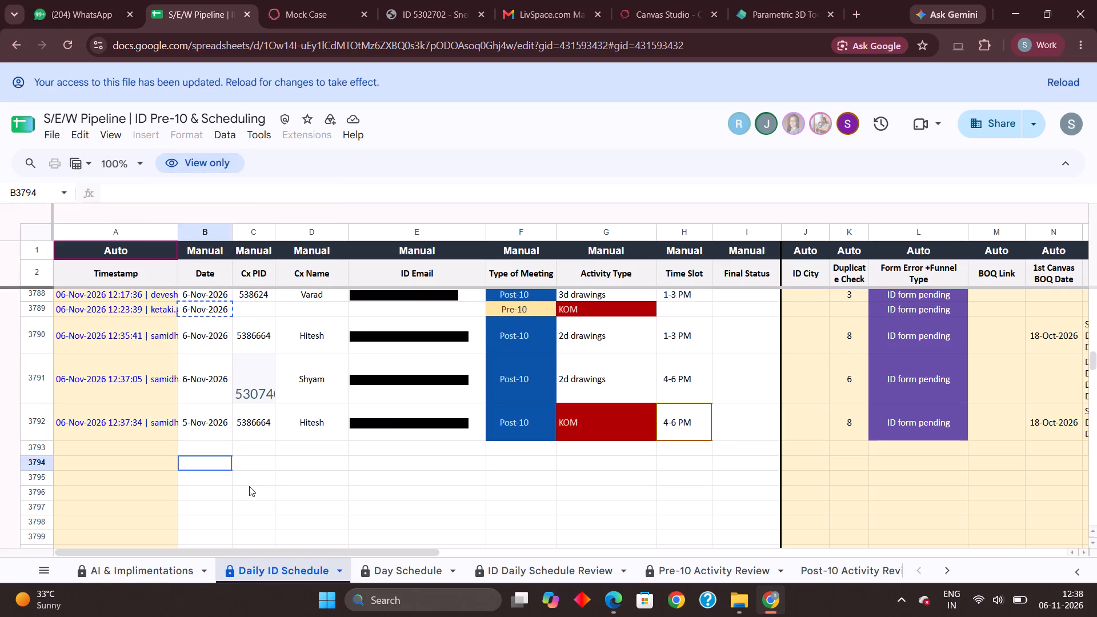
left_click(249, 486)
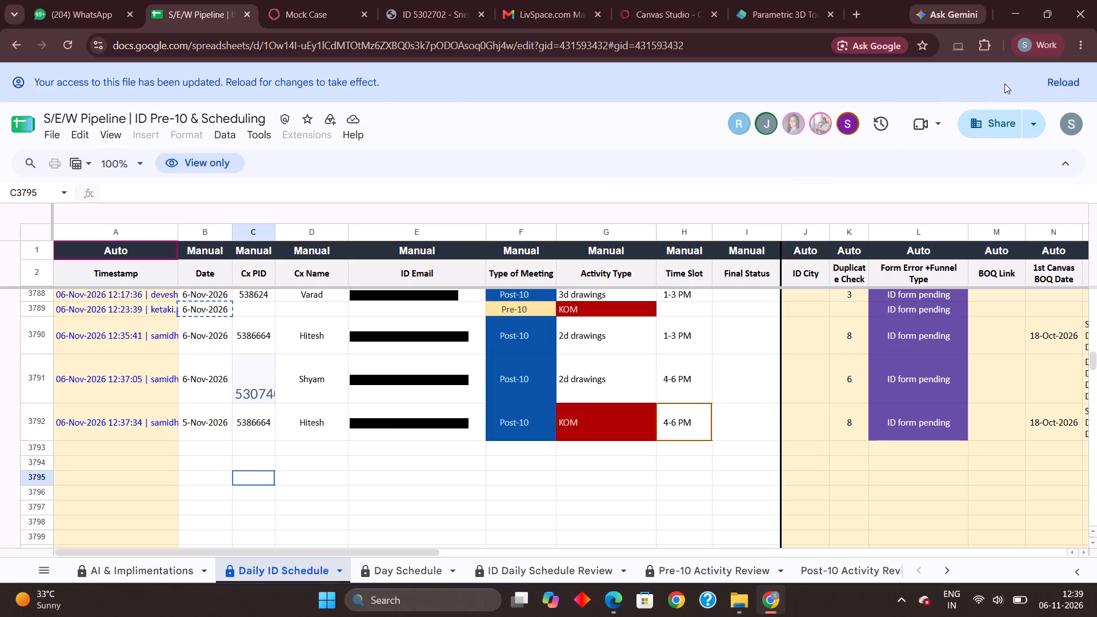
Reload the spreadsheet to apply the updated file access and dismiss the security limitations notice.
left_click(1058, 77)
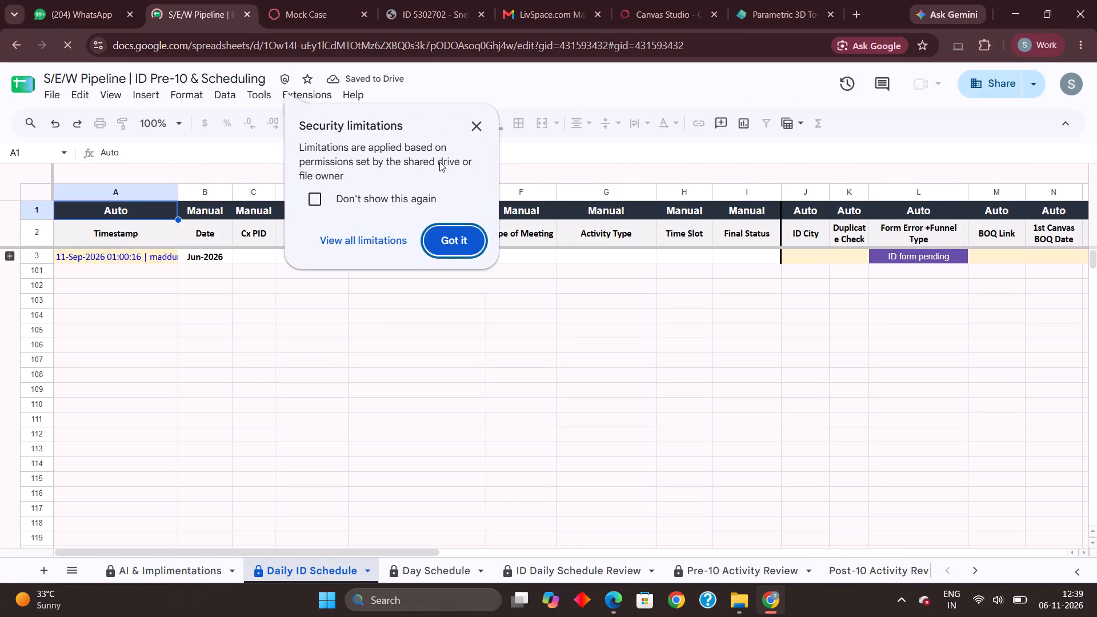
left_click(483, 126)
Copy the 6-Nov-2026 date from B3789 into Date cell B3793, below the row 3792 entry, and move to Cx PID cell C3793.
scroll(440, 360, "down", 10)
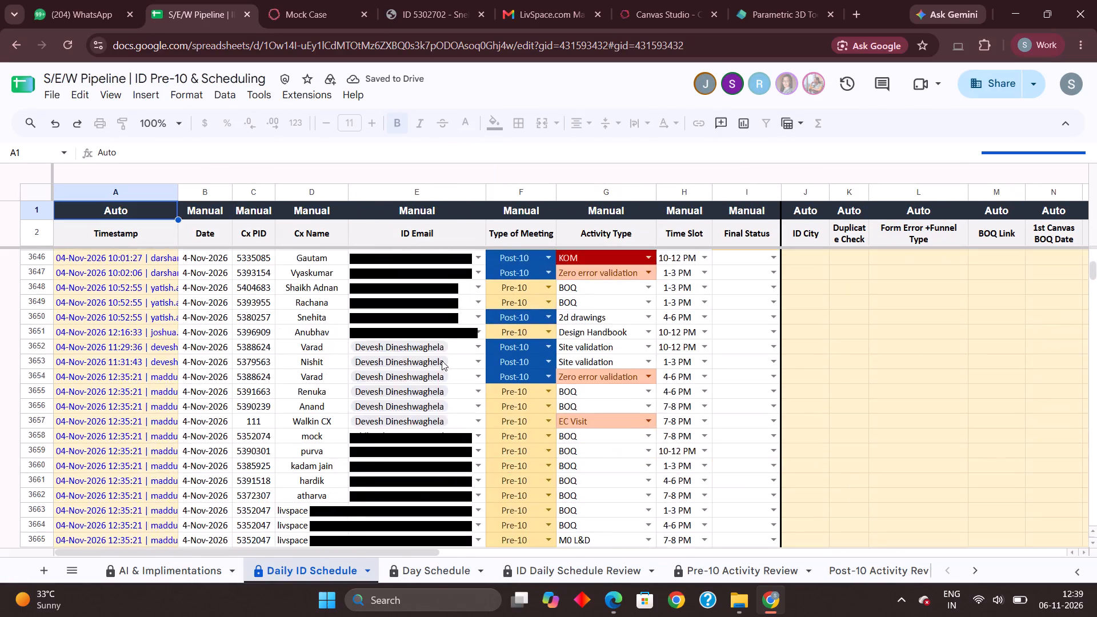
scroll(442, 360, "down", 2)
left_click_drag(1095, 282, 1086, 325)
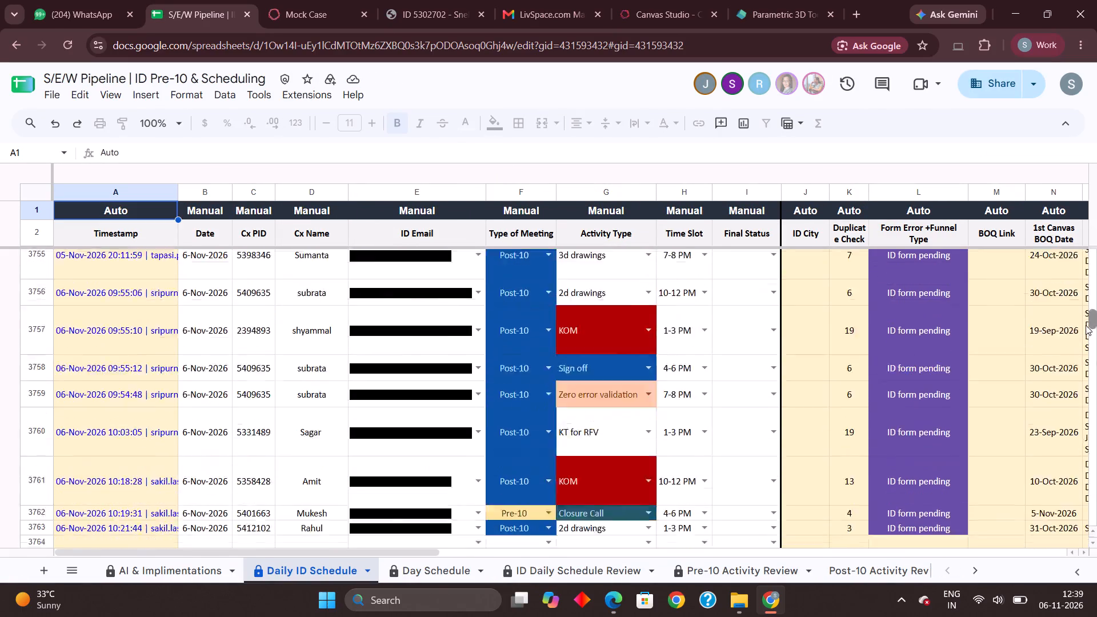
left_click_drag(1086, 325, 1083, 333)
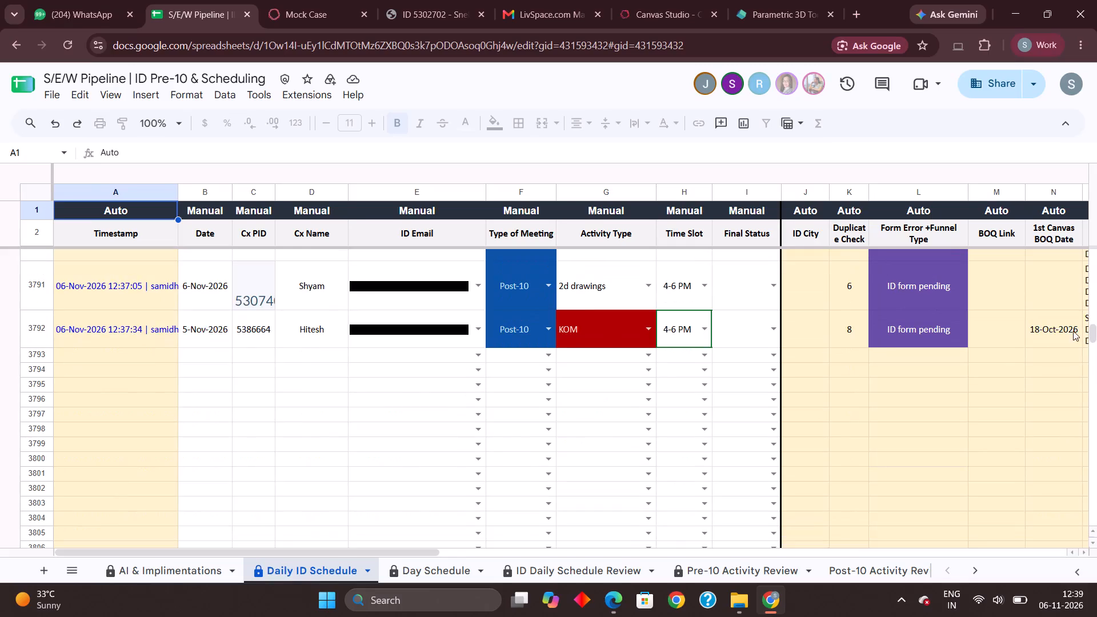
scroll(255, 351, "up", 1)
left_click(209, 288)
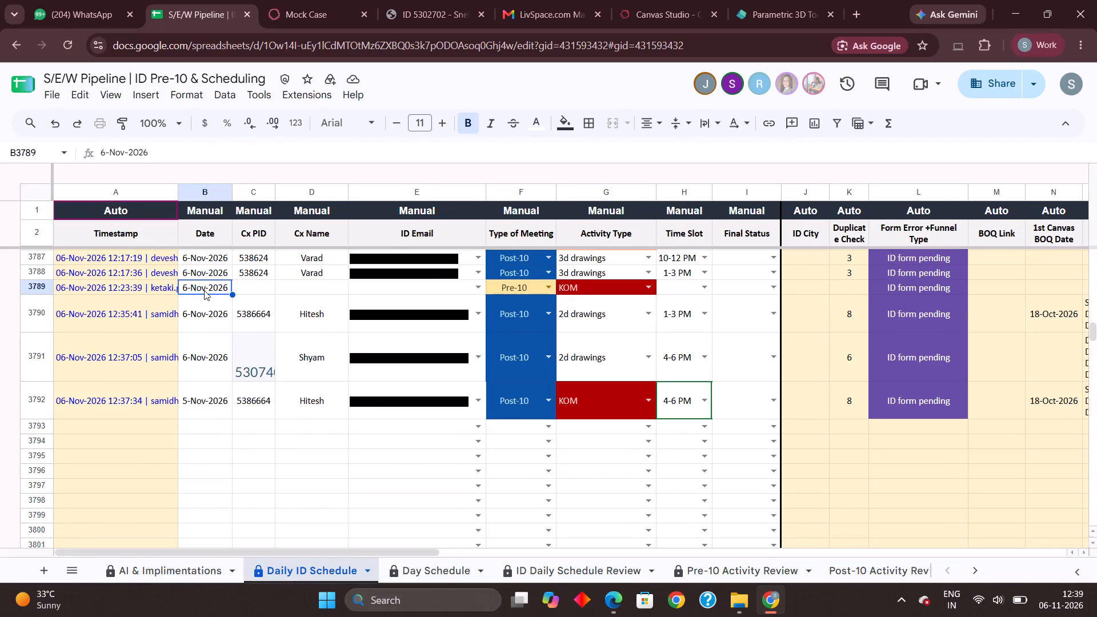
key("ctrl+c")
left_click(200, 427)
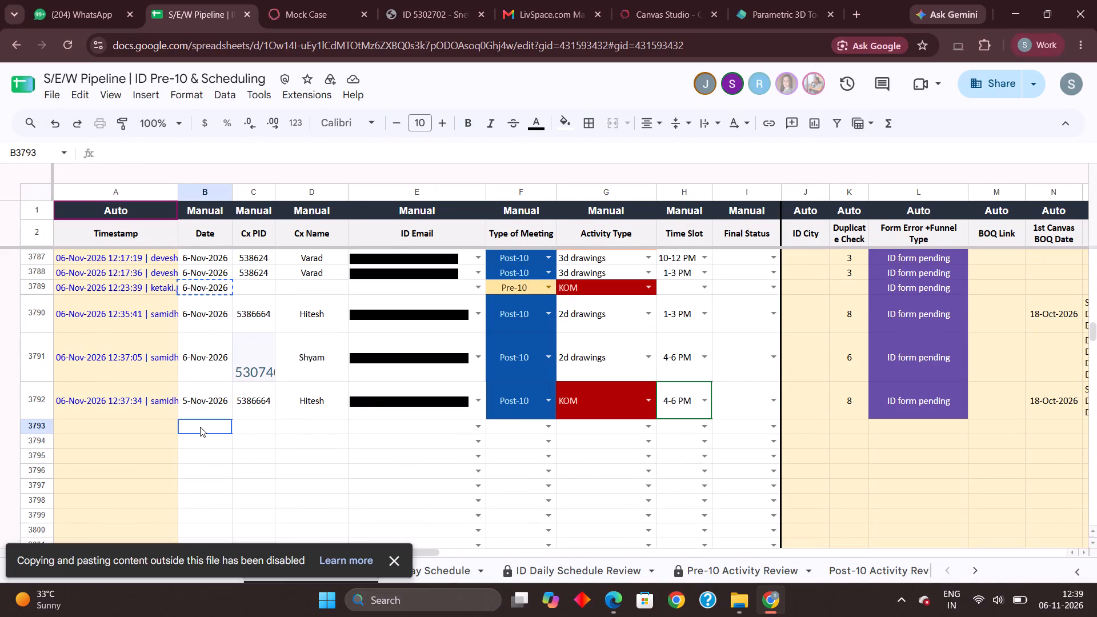
key("ctrl+v")
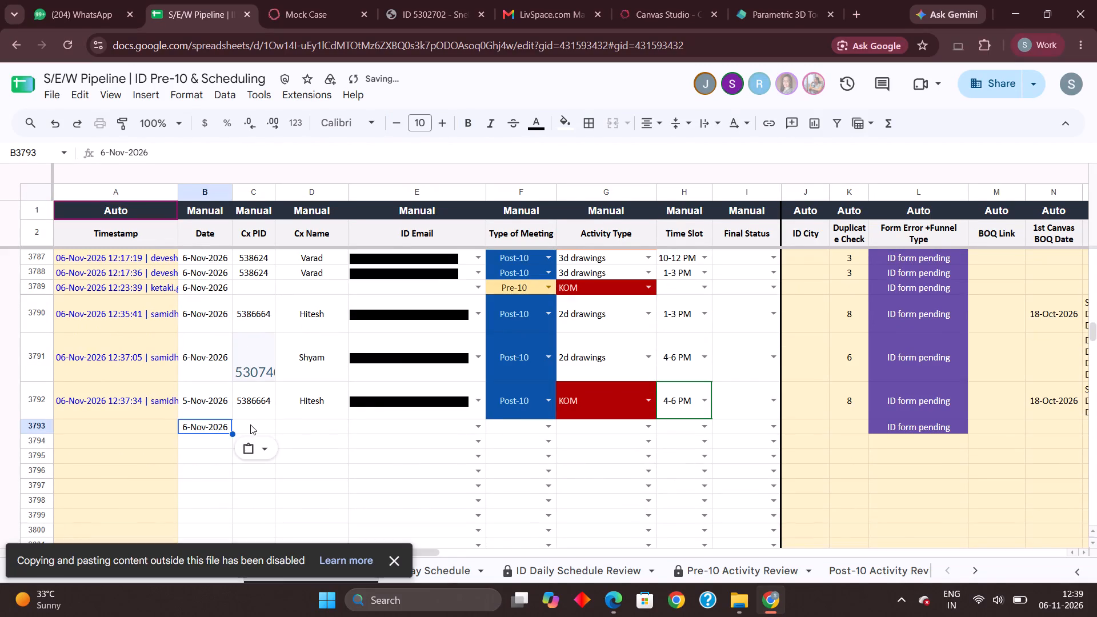
left_click(250, 424)
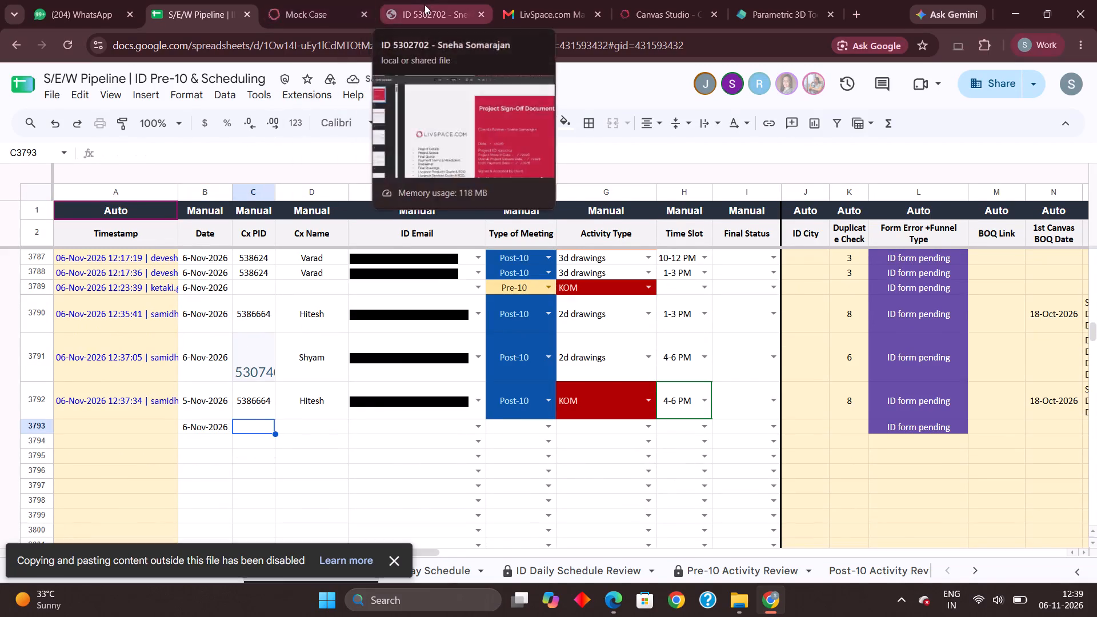
Search the web for "canvas livspace" in a new browser tab and open the Canvas Studio - Livspace site.
left_click(798, 12)
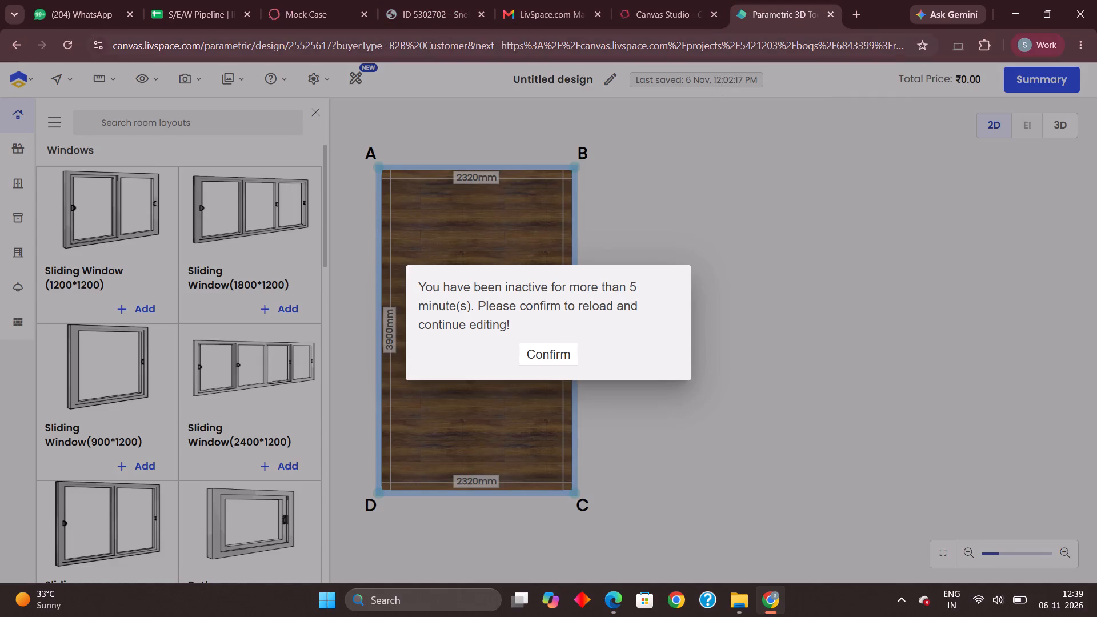
left_click(848, 14)
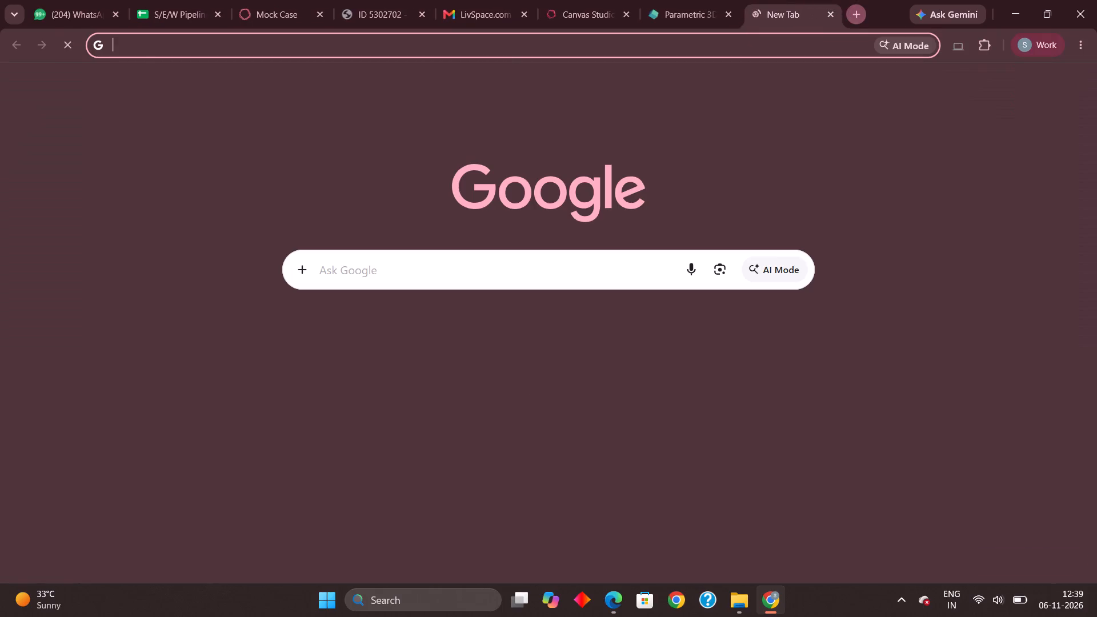
left_click(277, 43)
key("c")
key("a")
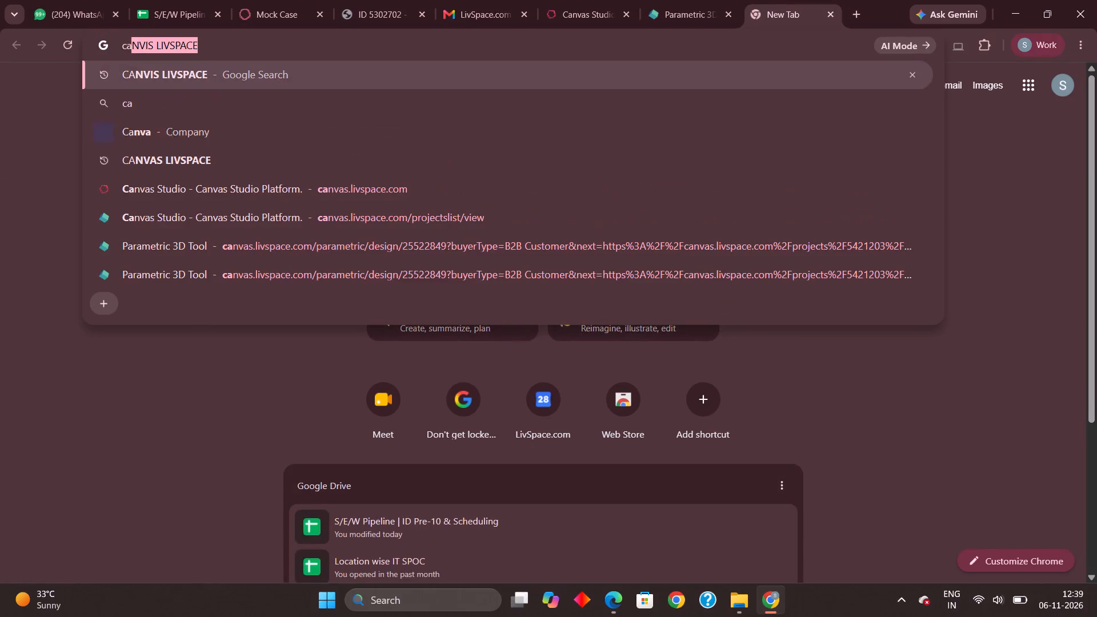
left_click(177, 129)
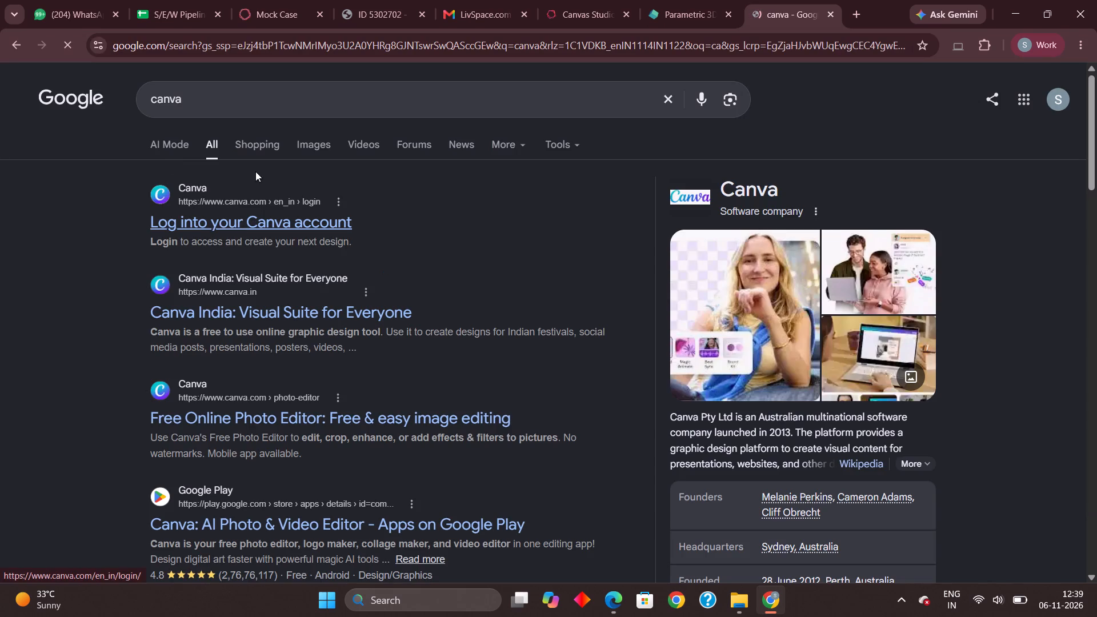
left_click(260, 104)
key("BackSpace")
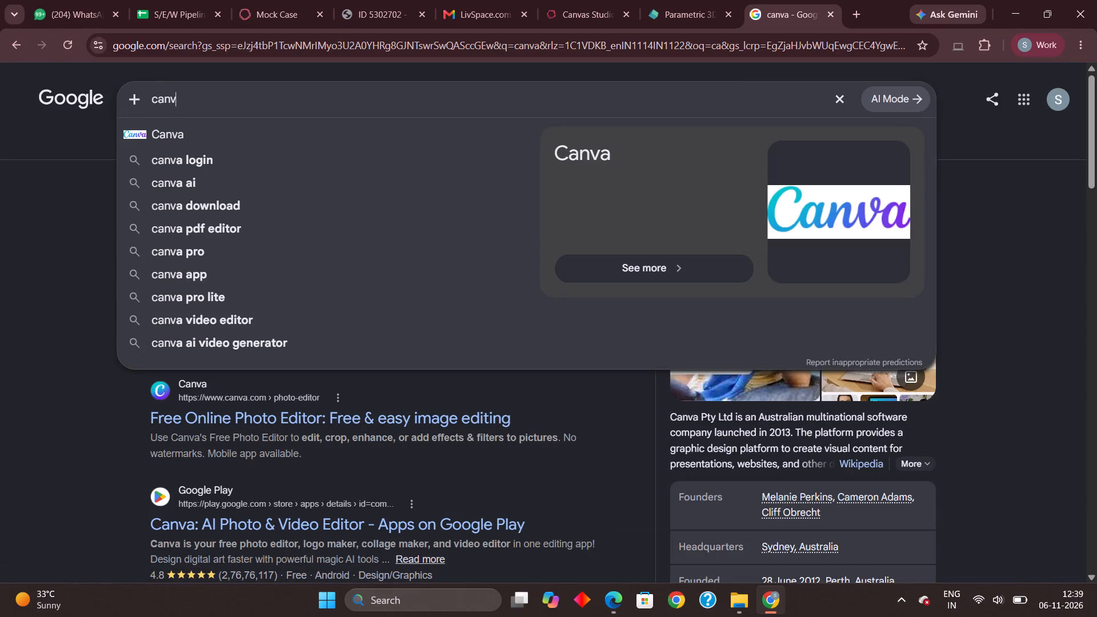
type("is l")
key("i")
left_click(202, 132)
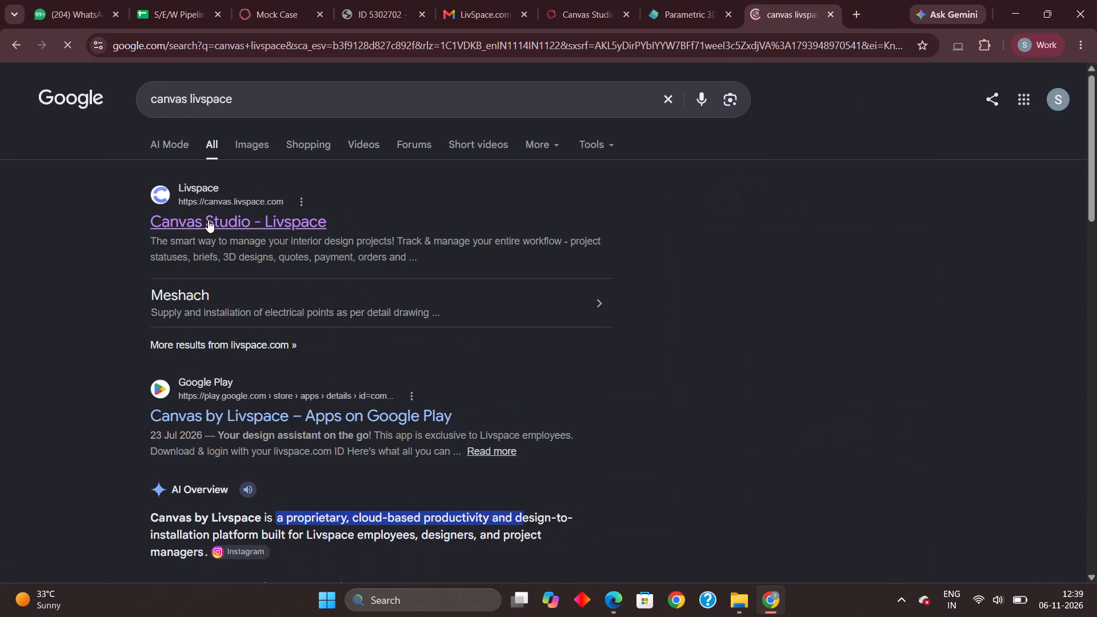
left_click(213, 210)
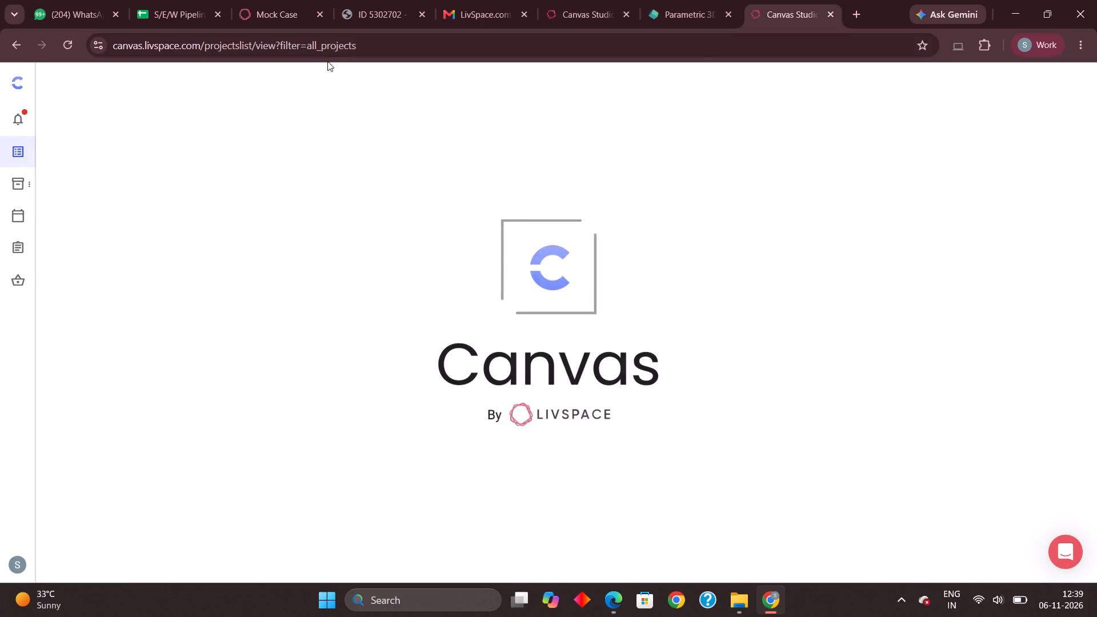
Bookmark the Canvas Studio projects page in the Bookmarks bar folder.
left_click(920, 47)
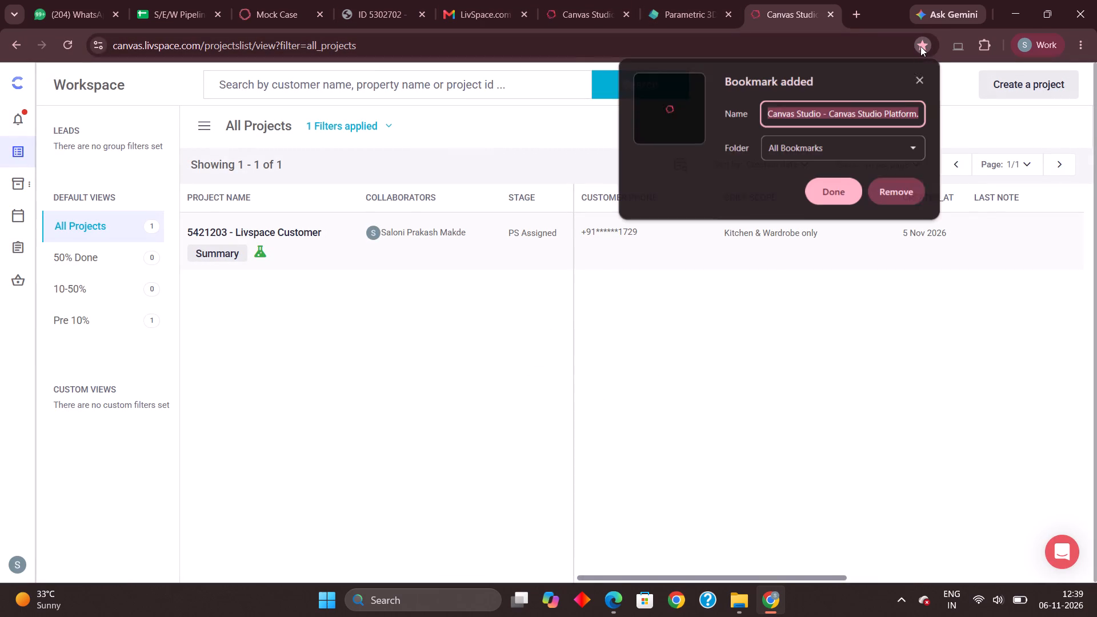
left_click(838, 145)
left_click(679, 13)
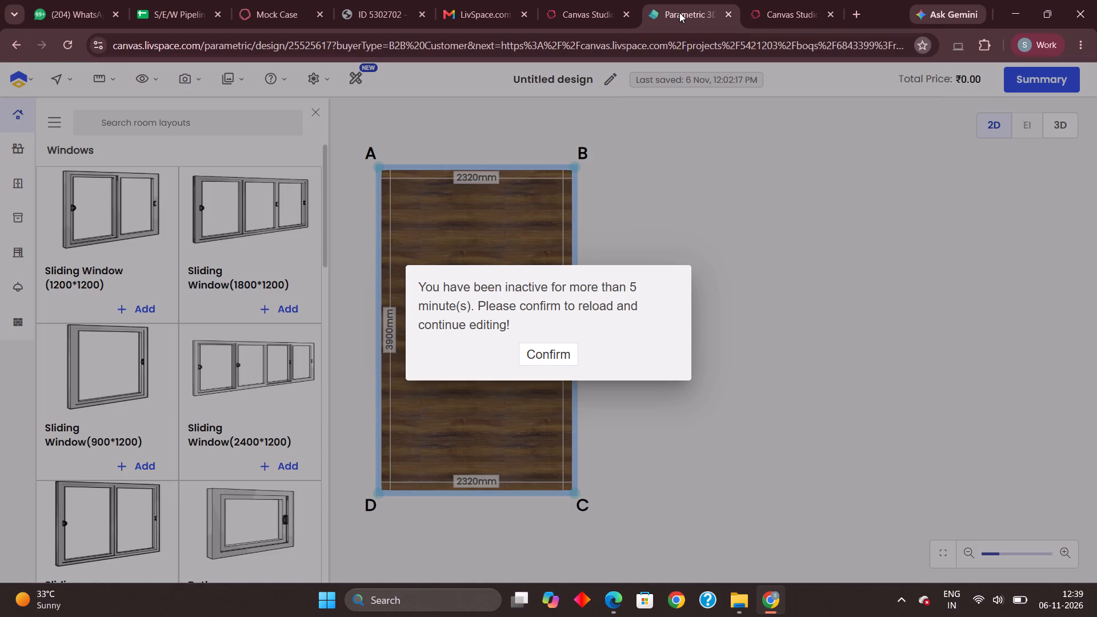
left_click(793, 10)
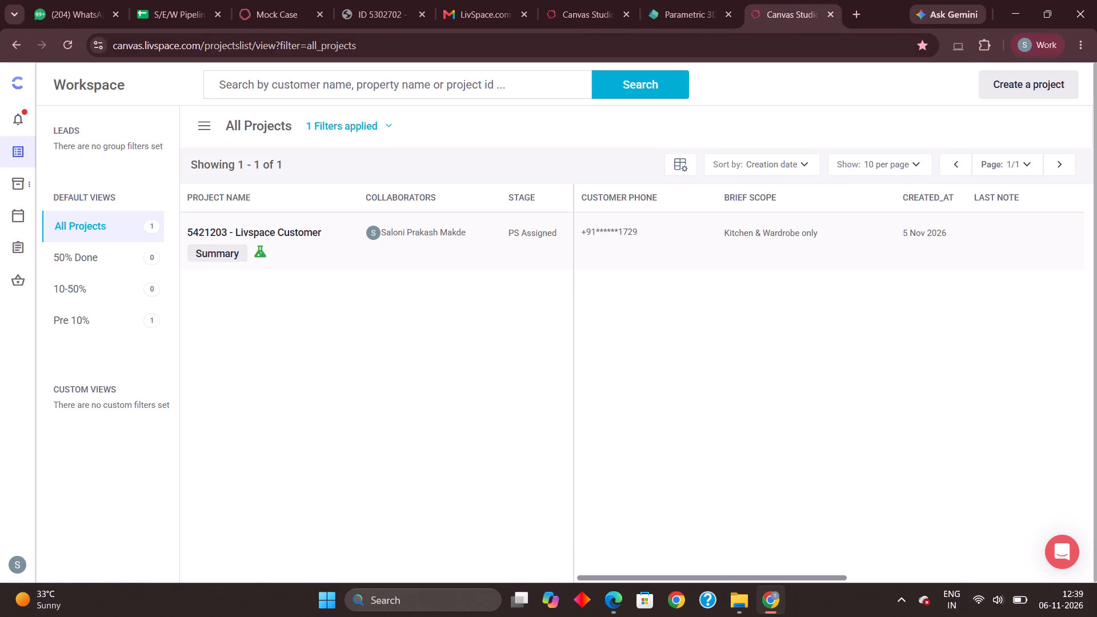
left_click(918, 45)
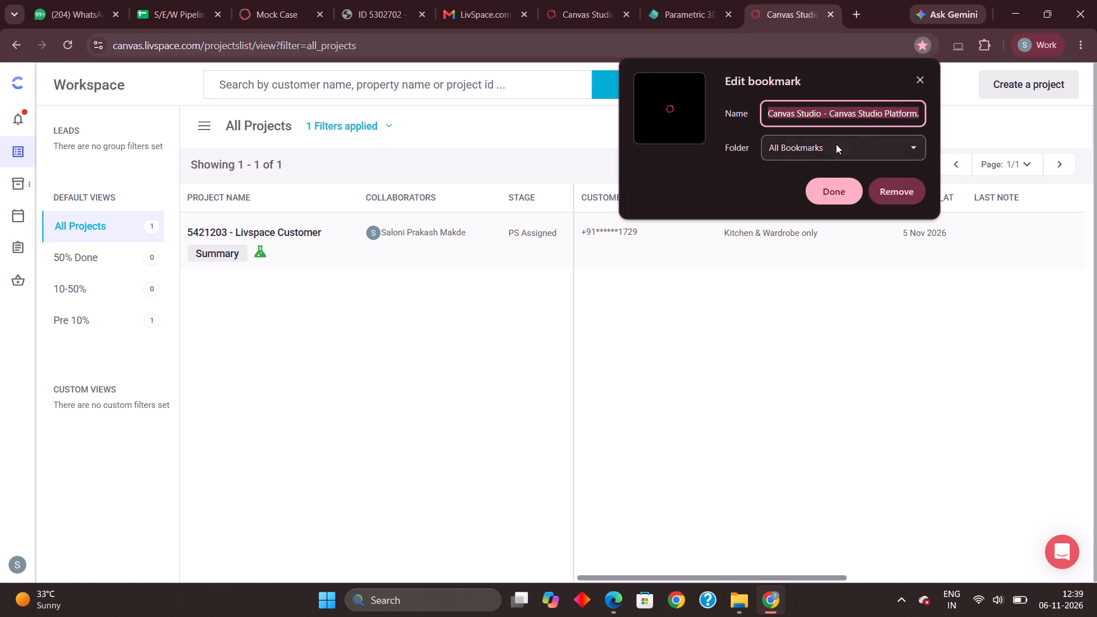
left_click(836, 146)
left_click(815, 178)
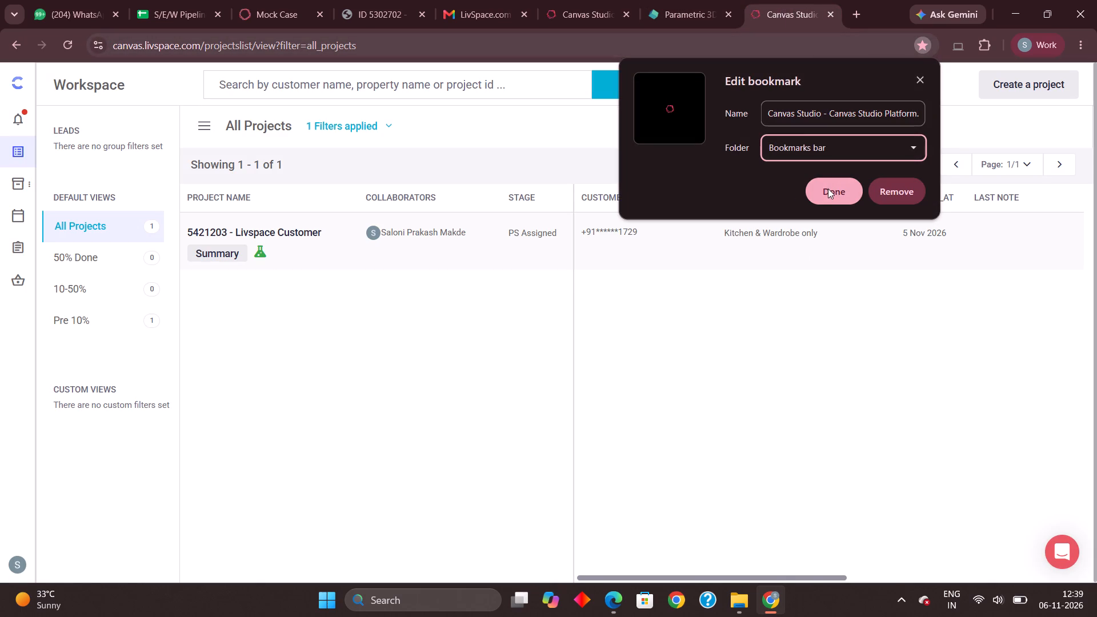
left_click(821, 195)
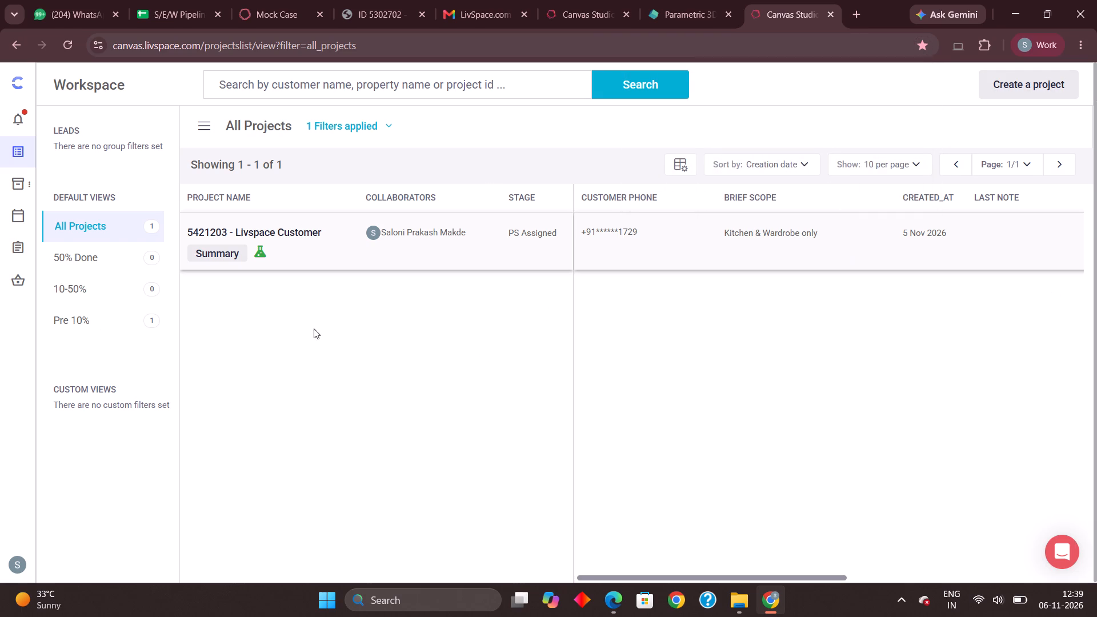
left_click(293, 233)
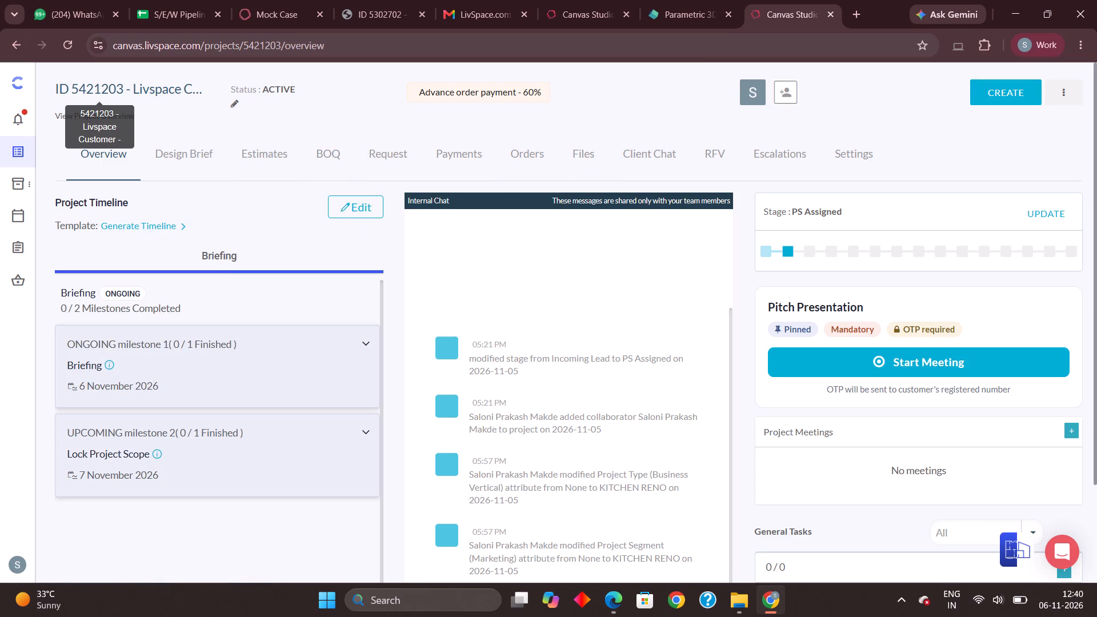
left_click_drag(72, 90, 127, 93)
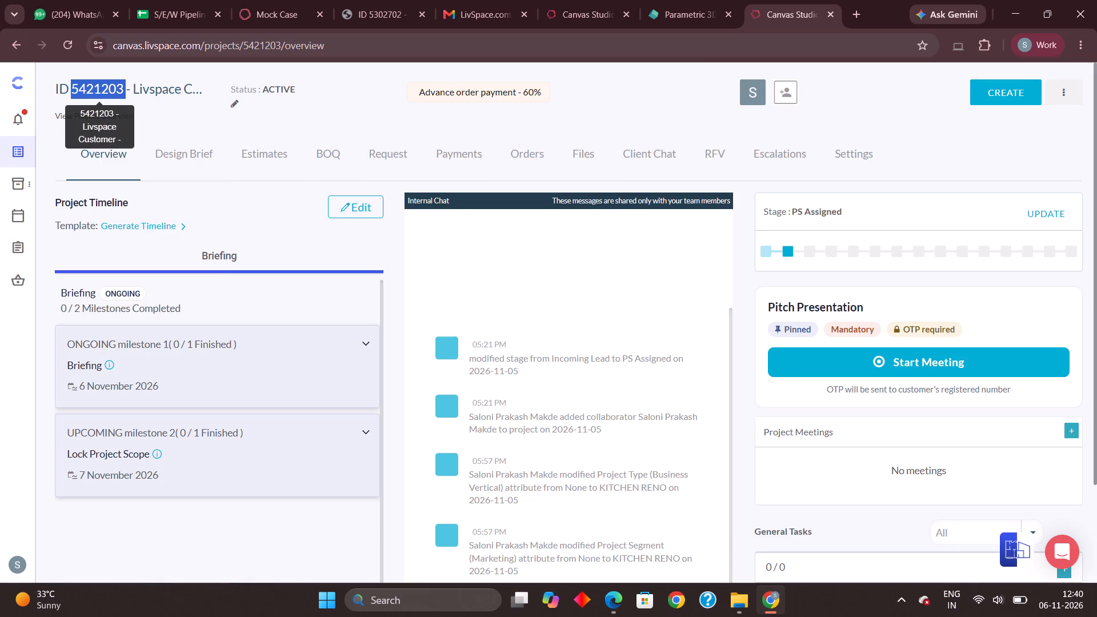
left_click_drag(127, 93, 124, 98)
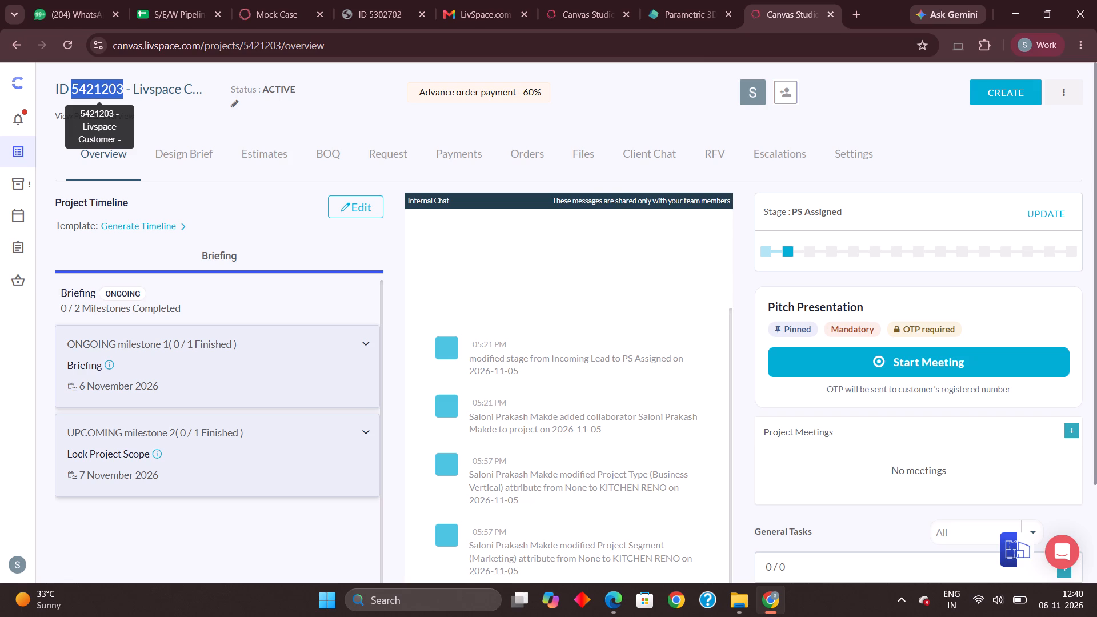
key("ctrl+c")
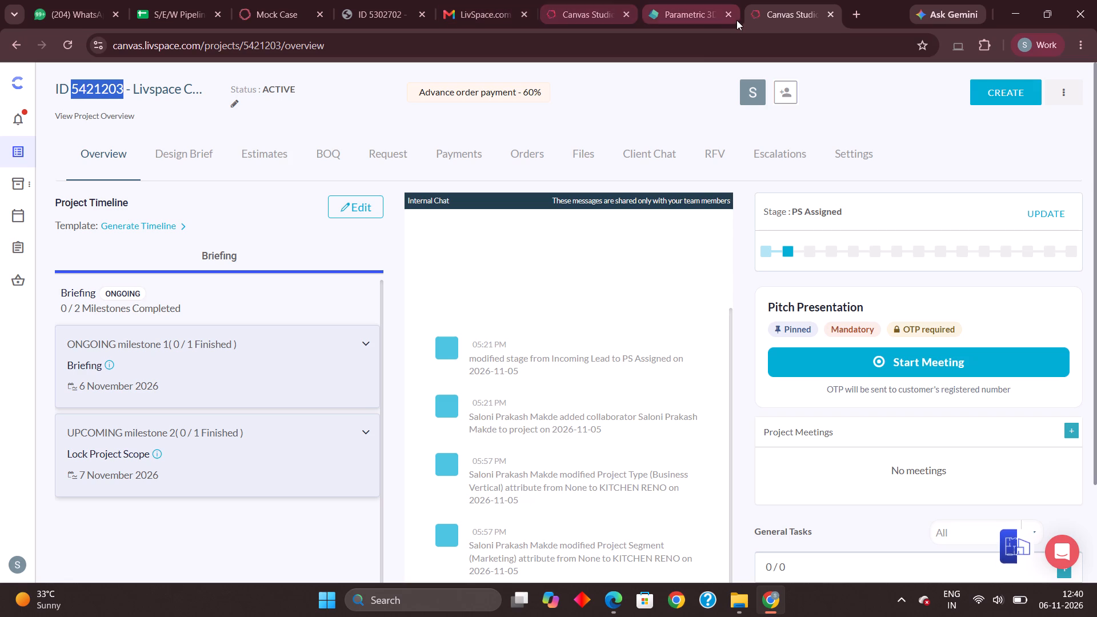
left_click(185, 17)
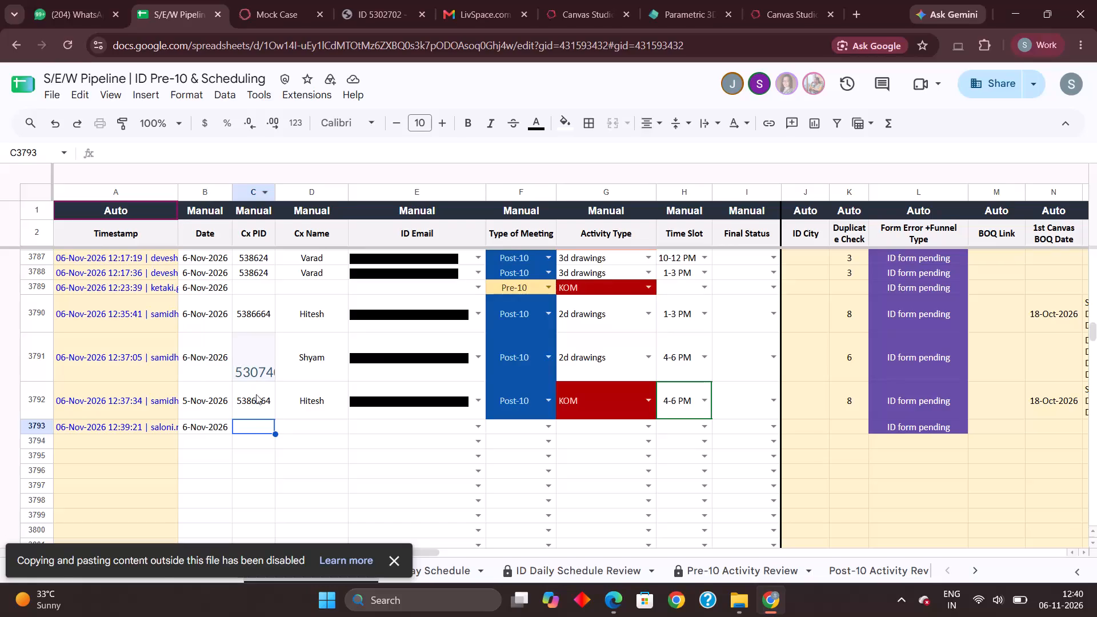
left_click(246, 423)
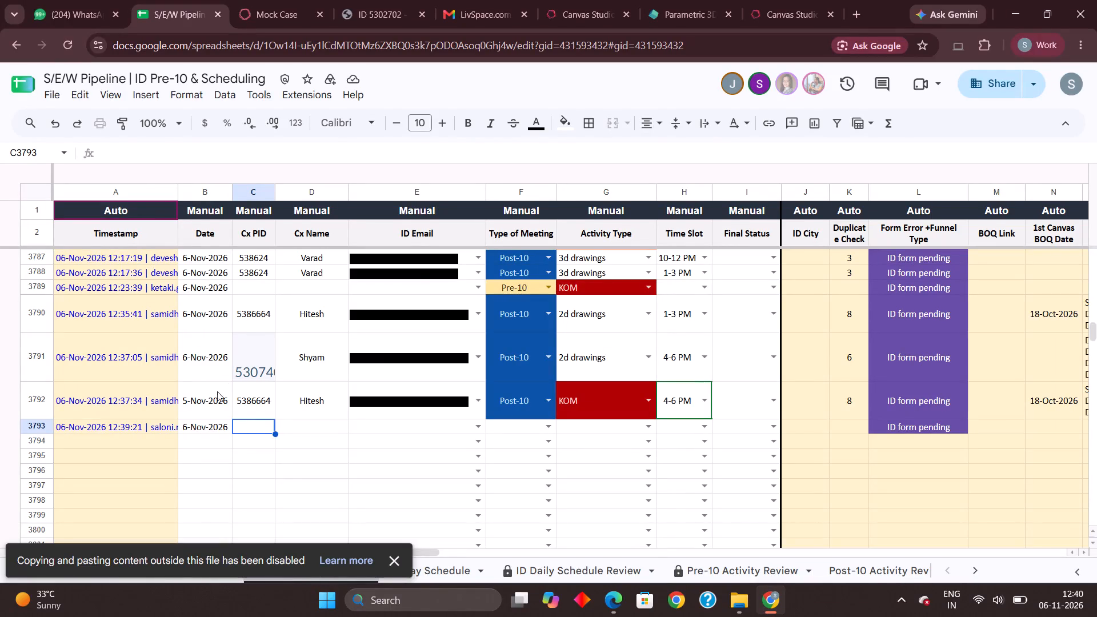
key("ctrl+v")
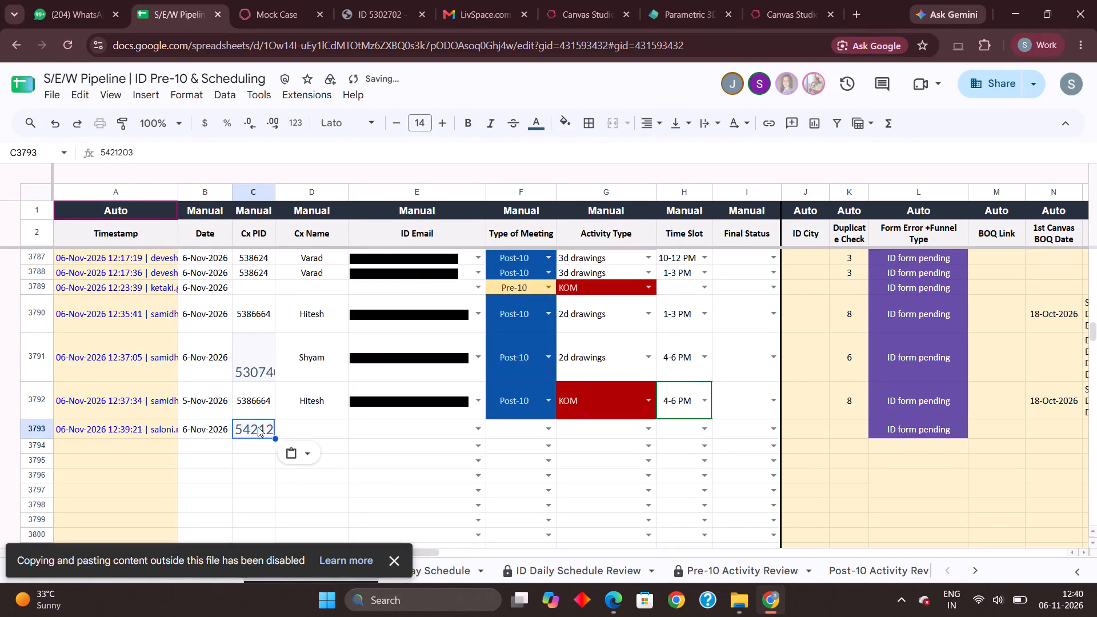
key("ctrl+z")
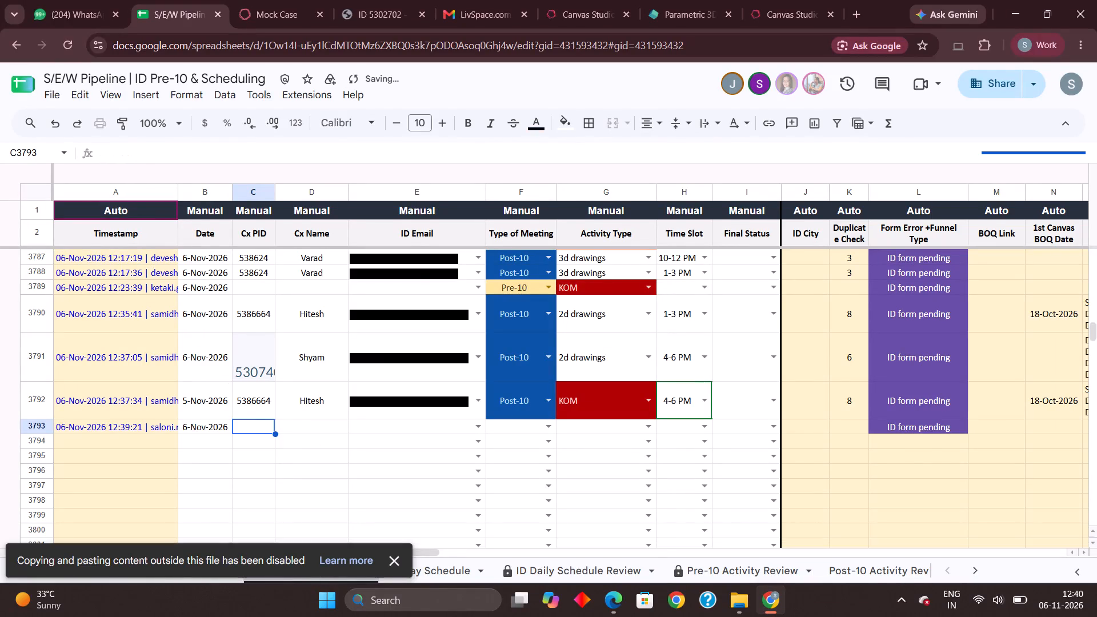
key("ctrl+shift+v")
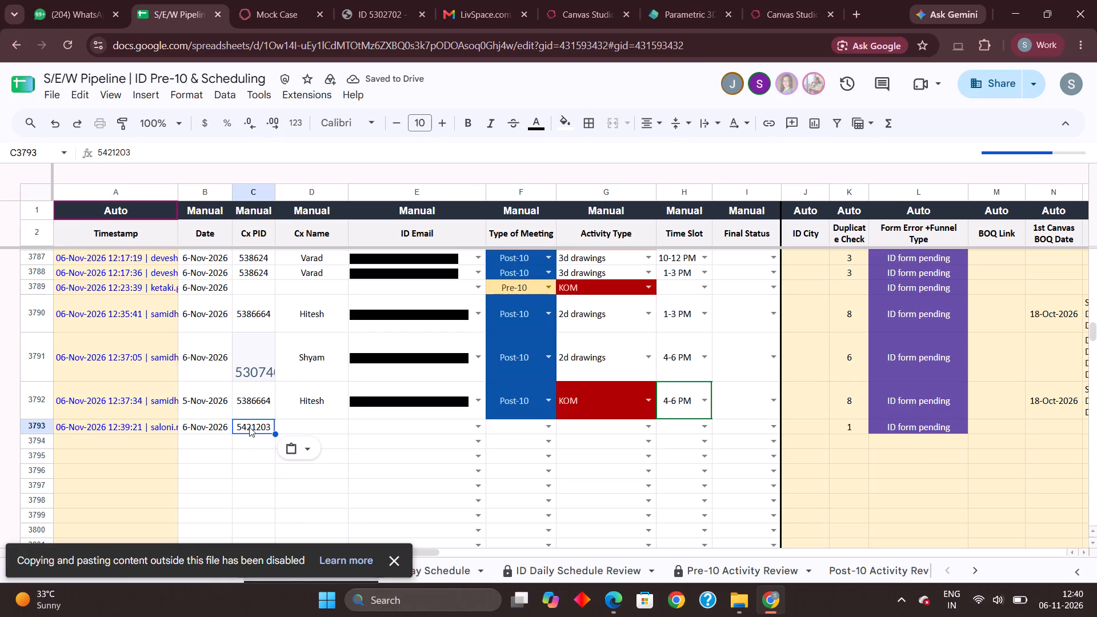
Copy the customer name from the Canvas project title into Cx Name cell D3793 as unformatted text and shorten it to "Livspace".
left_click(322, 427)
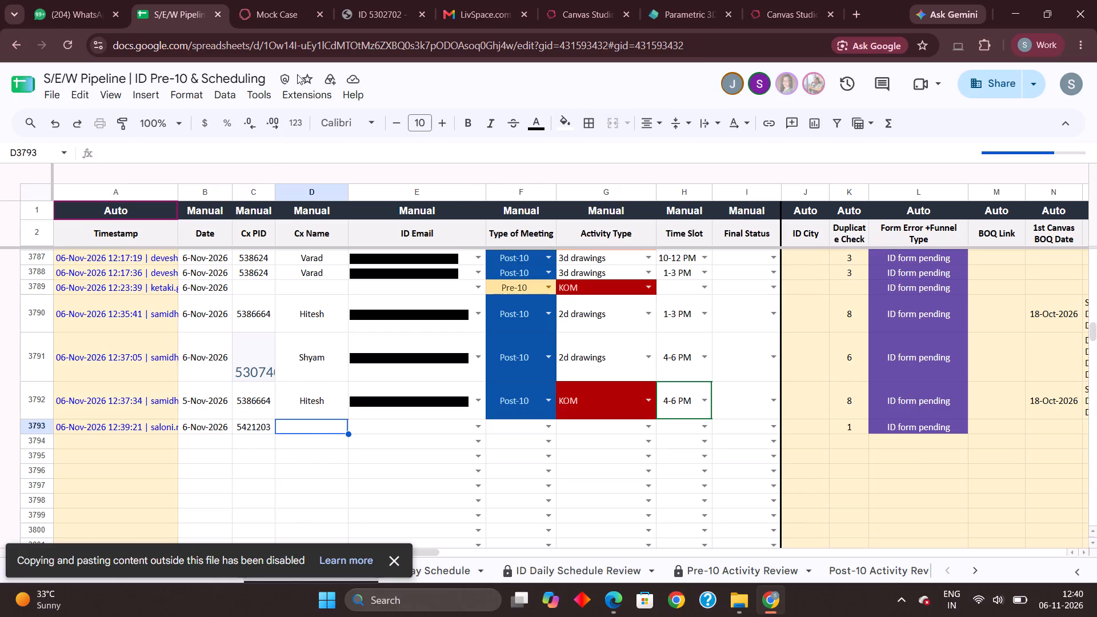
left_click(784, 13)
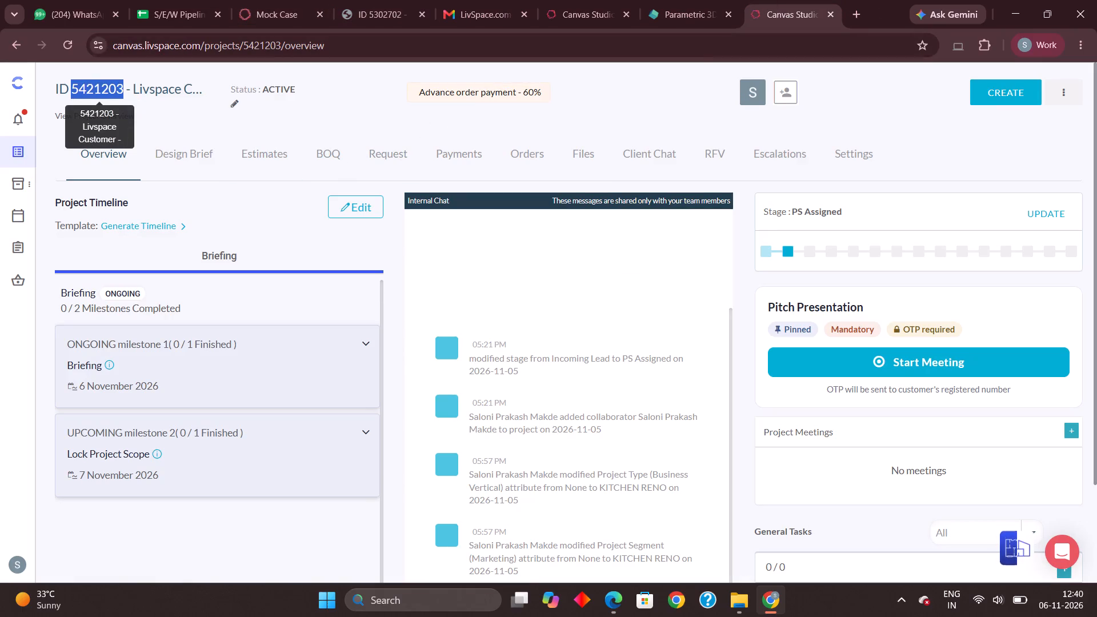
left_click_drag(132, 89, 205, 91)
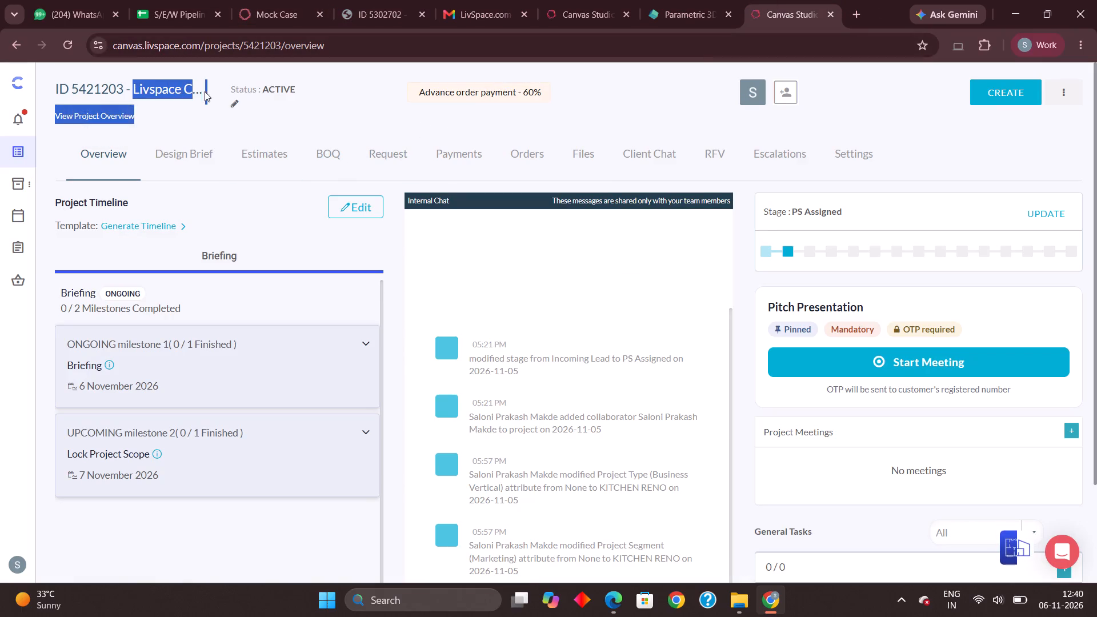
left_click_drag(205, 91, 202, 91)
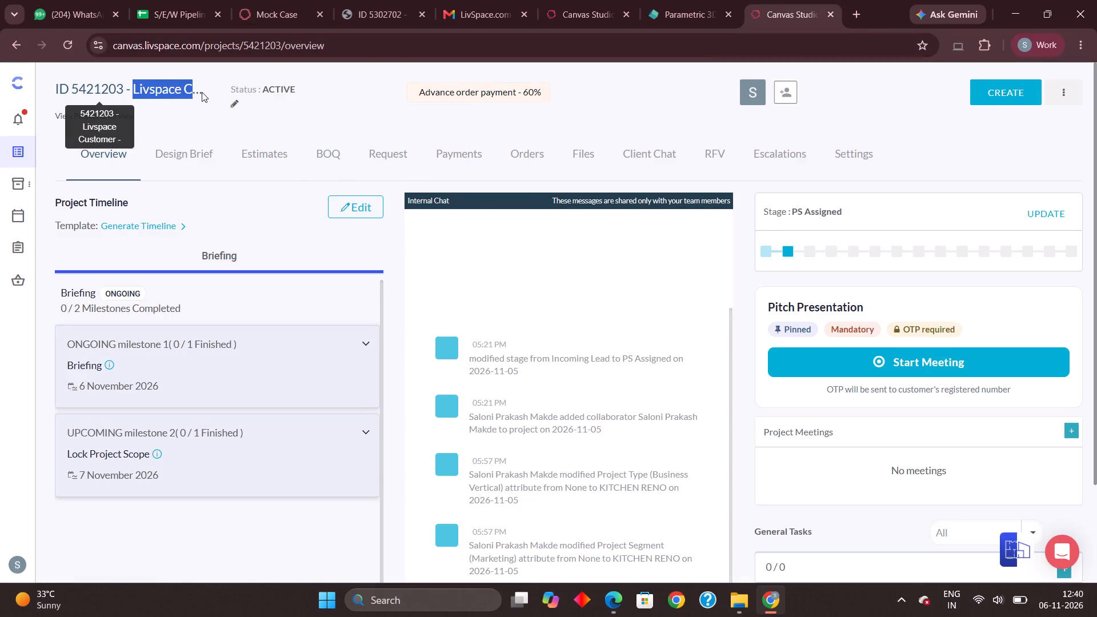
key("ctrl+c")
left_click(177, 10)
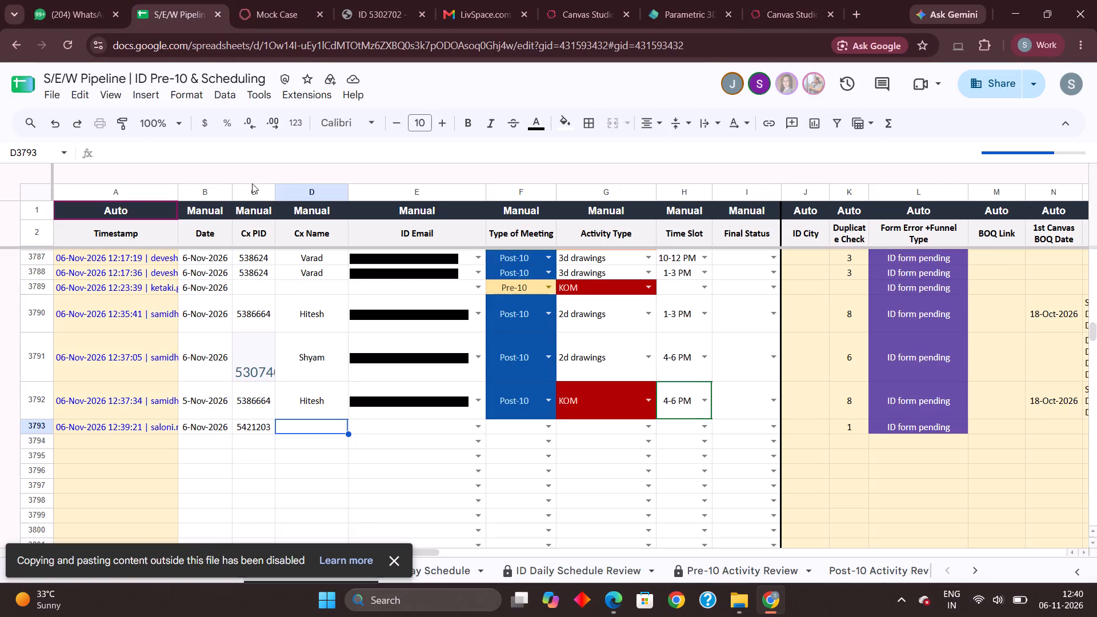
left_click(313, 426)
key("ctrl+shift+v")
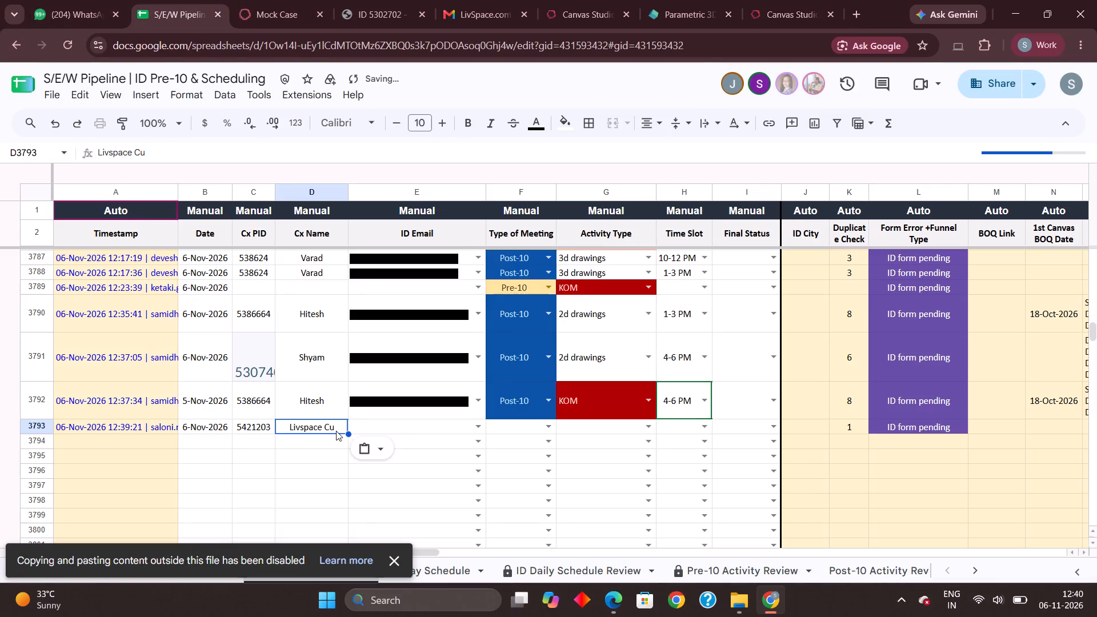
left_click(334, 427)
double_click(334, 427)
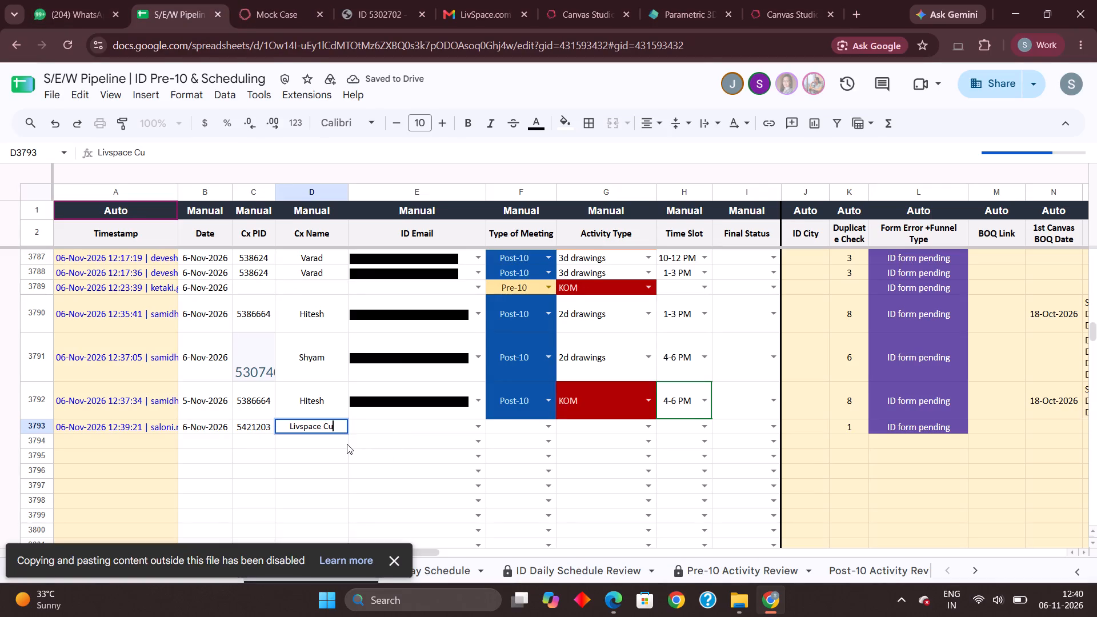
key("BackSpace")
key("BackSpace")
left_click(332, 454)
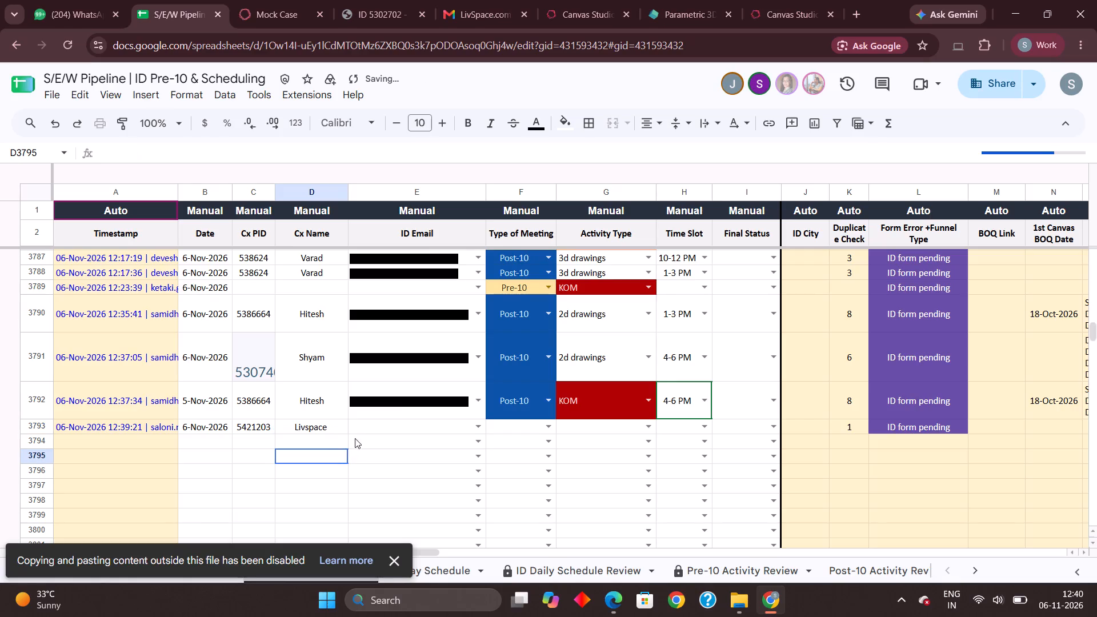
Look up the designer's email in the ID Email list of cell E3793 by filtering for "sal" and select it.
left_click(372, 426)
left_click(476, 427)
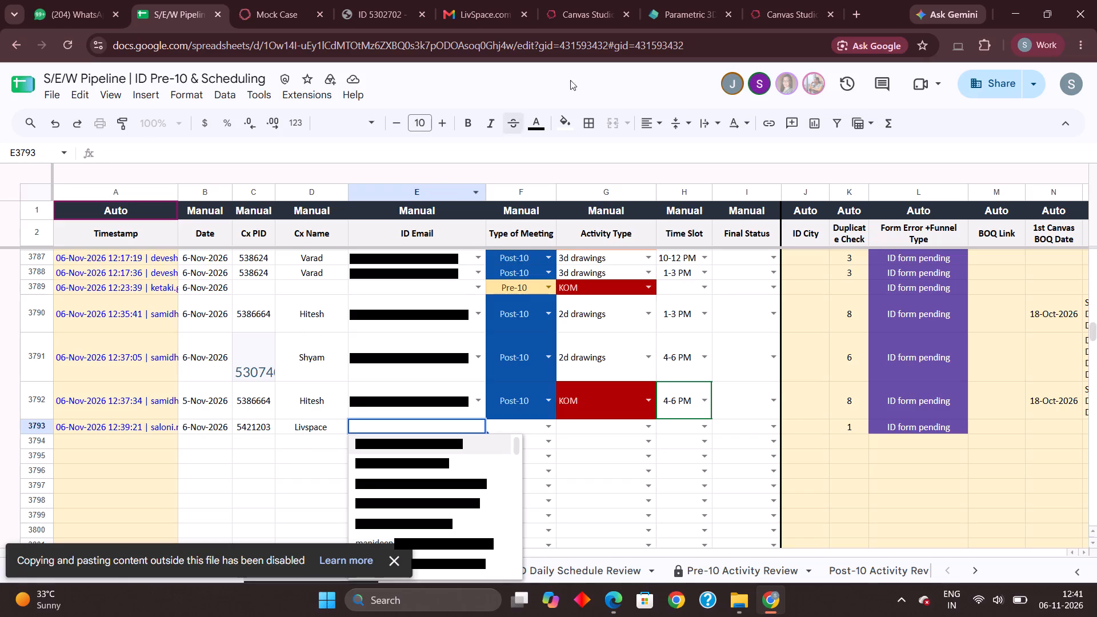
left_click(776, 14)
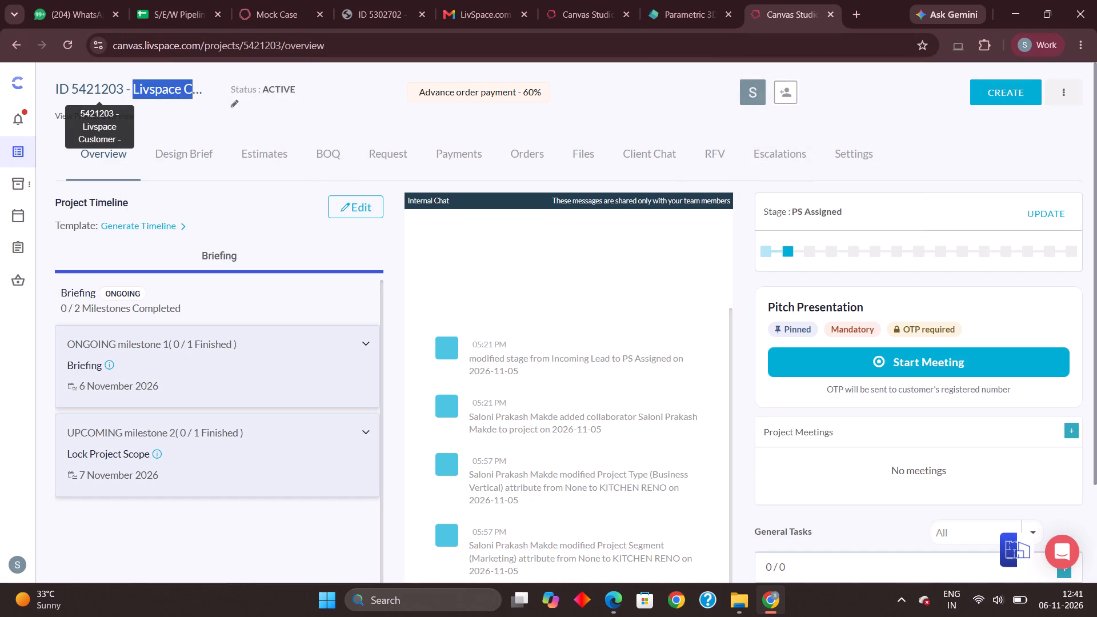
left_click(189, 9)
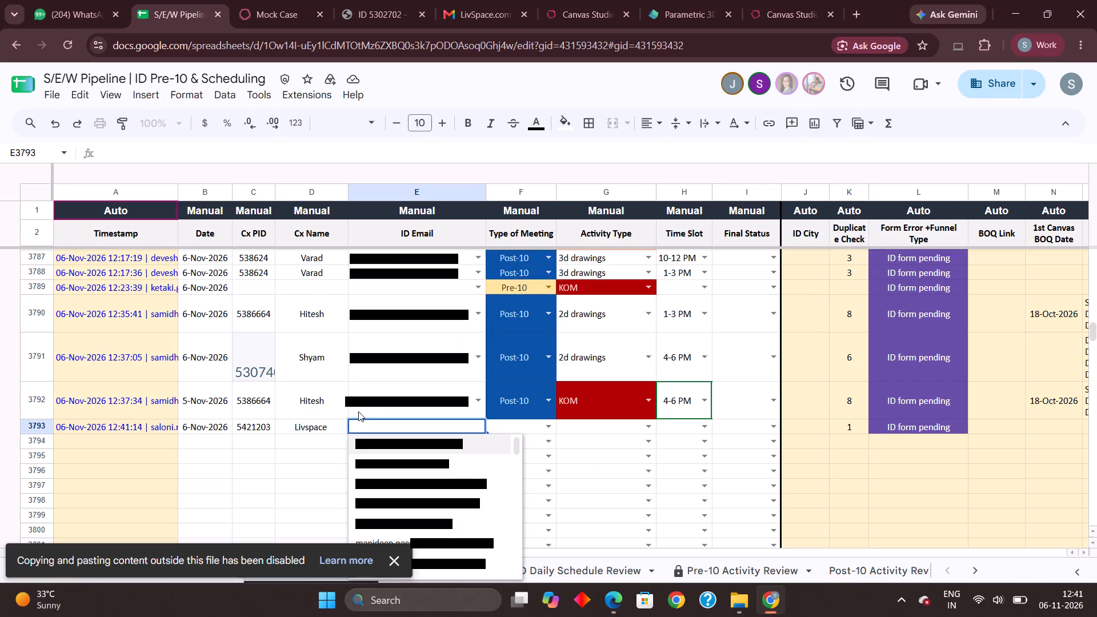
type("sa")
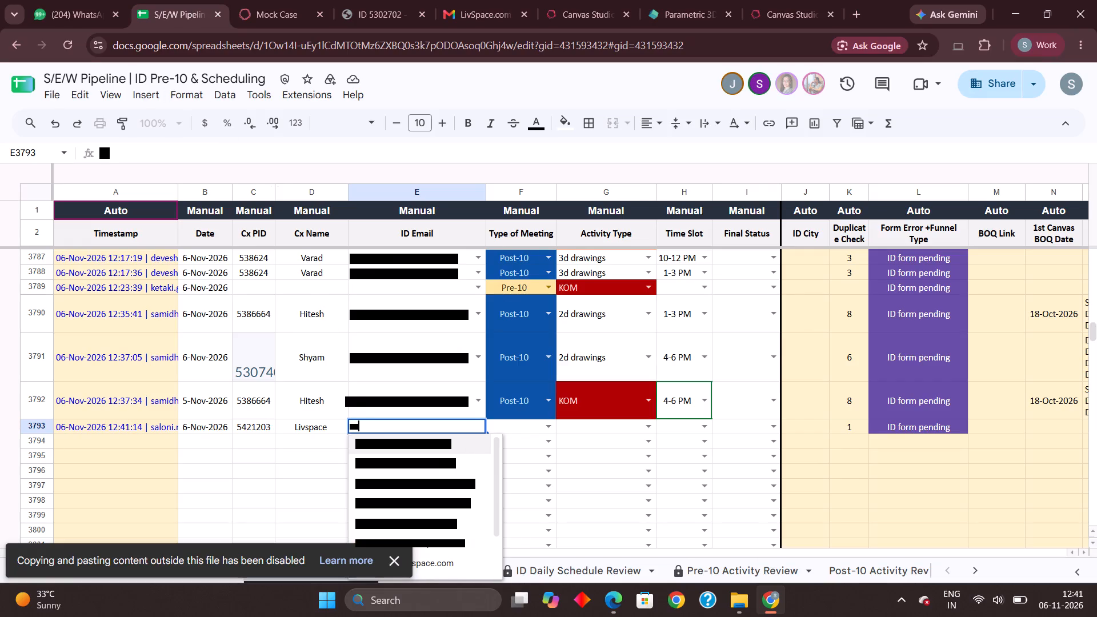
key("l")
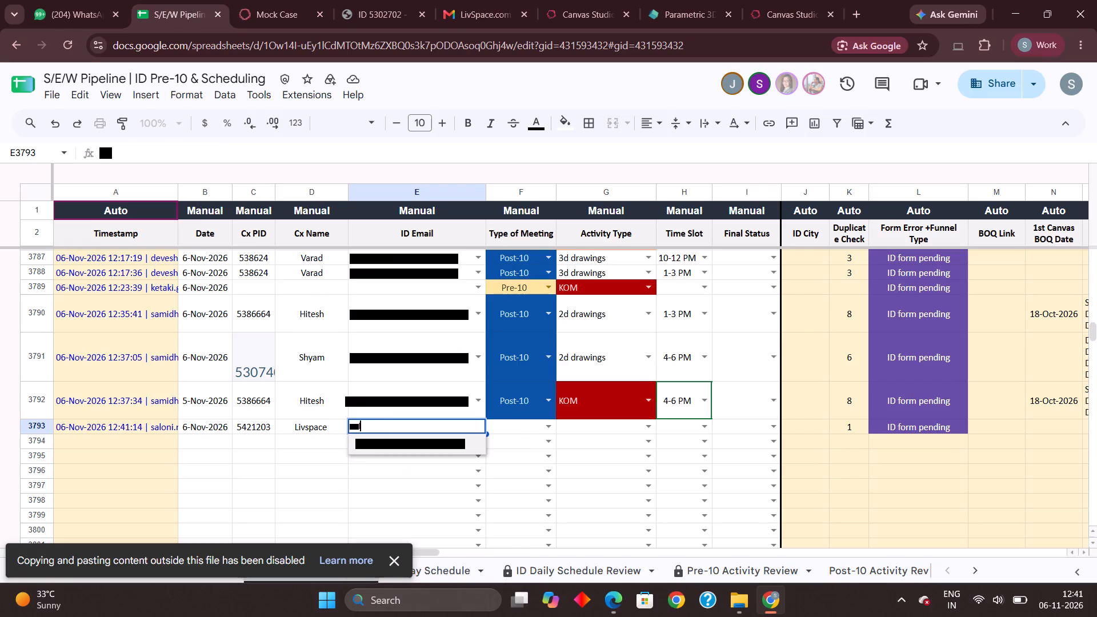
left_click(373, 444)
Set row 3793's Type of Meeting to Post-10 and its Activity Type to BOQ.
left_click(546, 426)
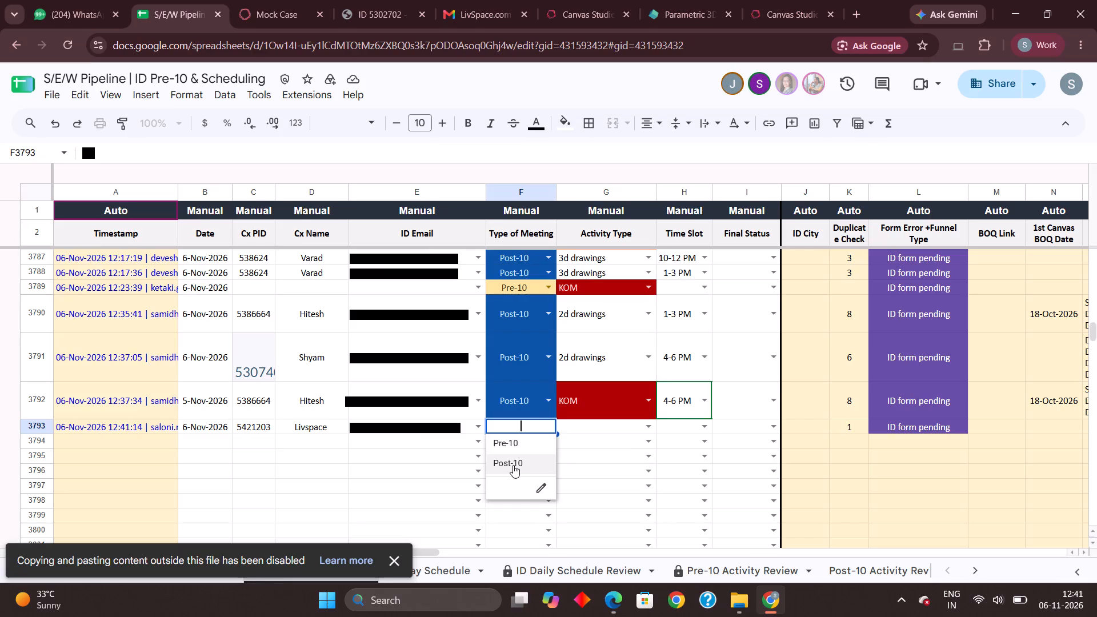
left_click(513, 465)
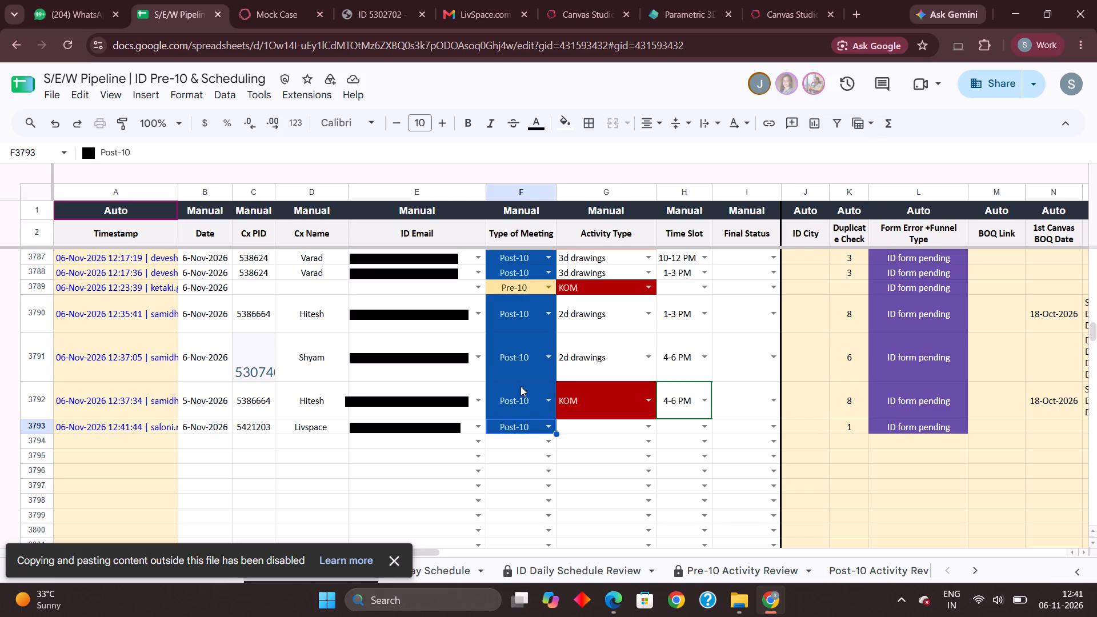
left_click(593, 427)
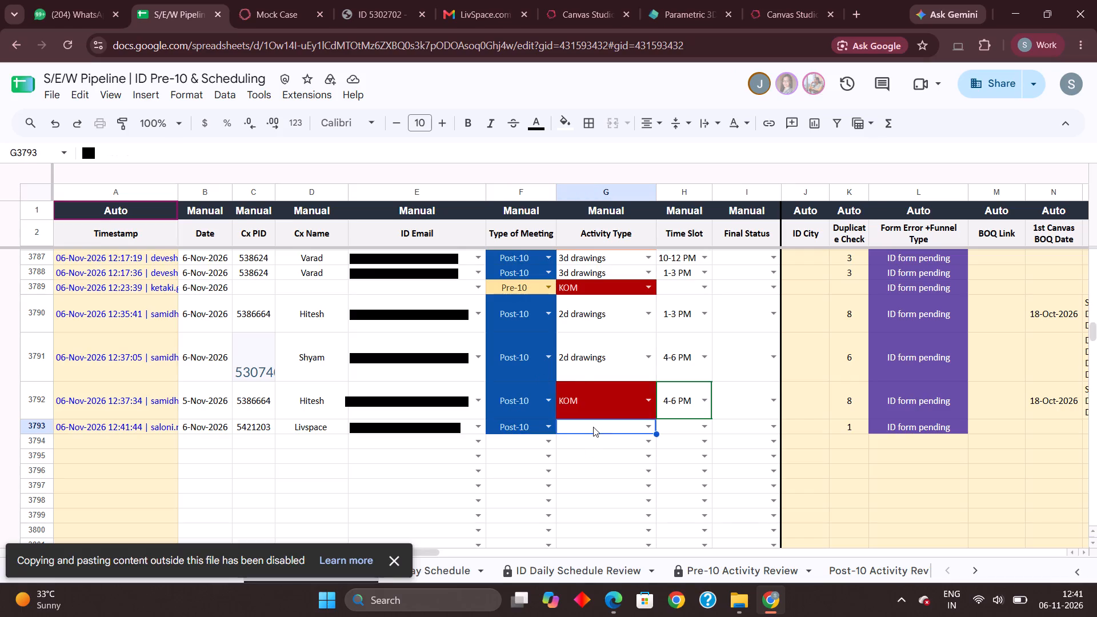
left_click(647, 428)
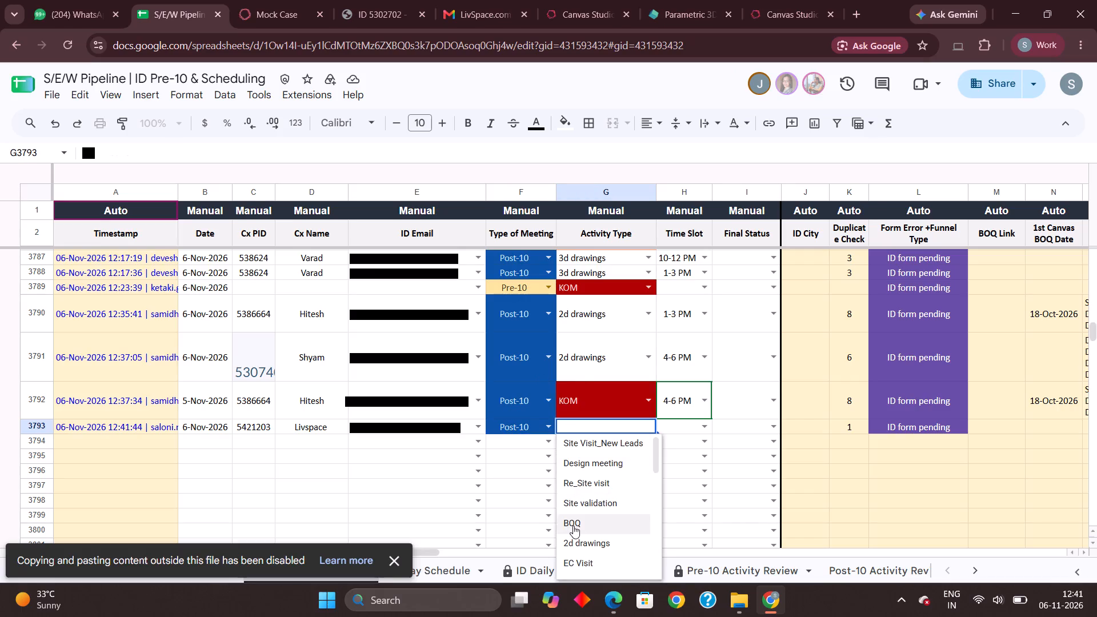
left_click(573, 526)
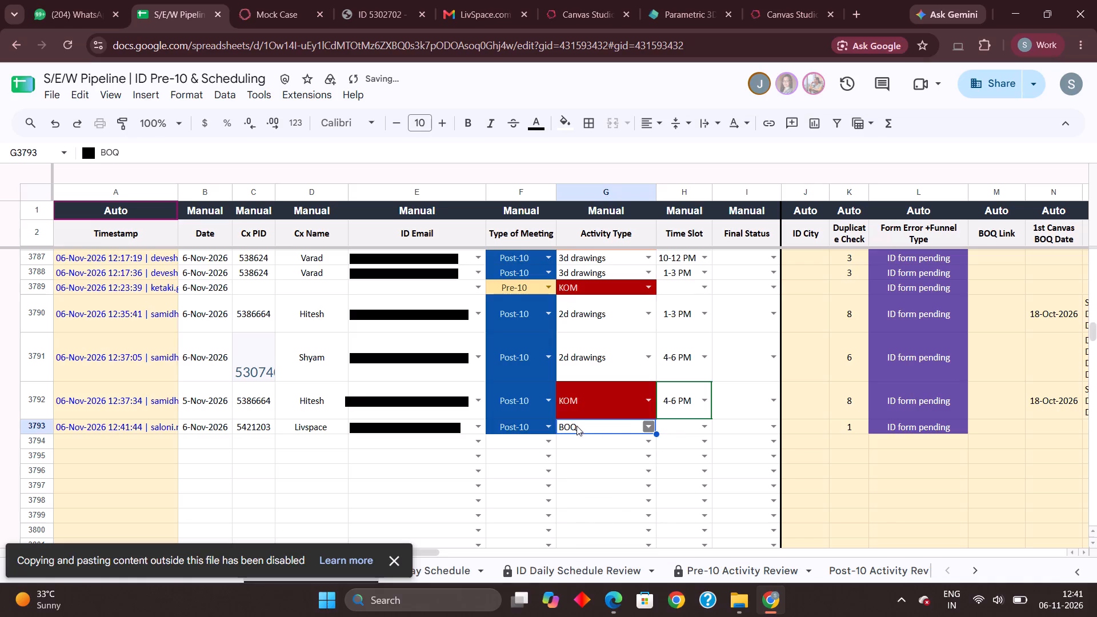
left_click(650, 428)
scroll(585, 475, "down", 1)
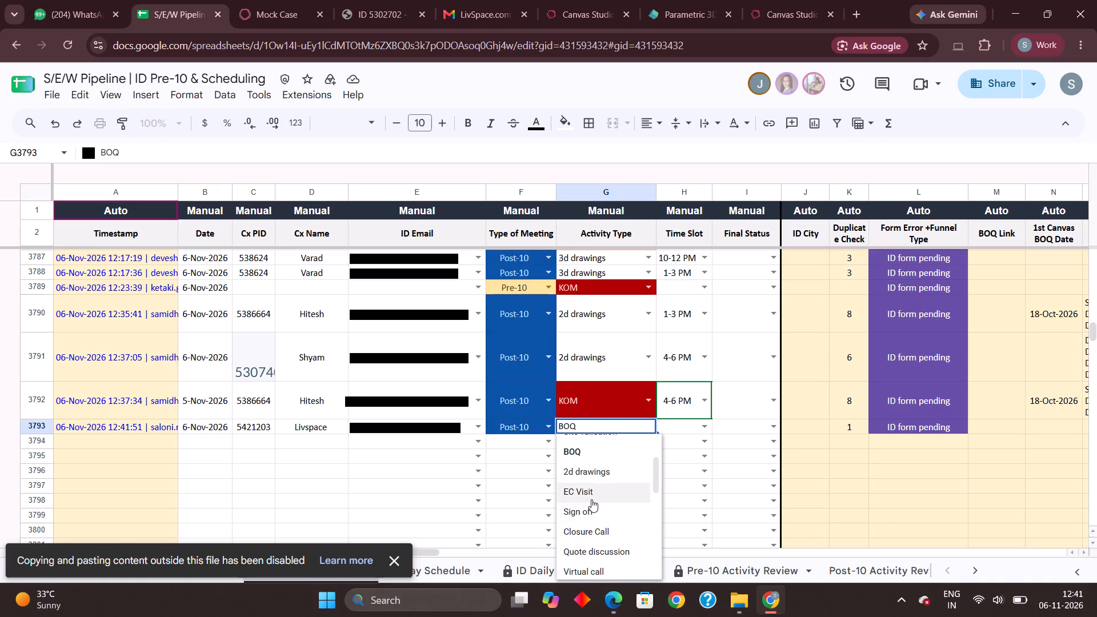
scroll(590, 511, "up", 7)
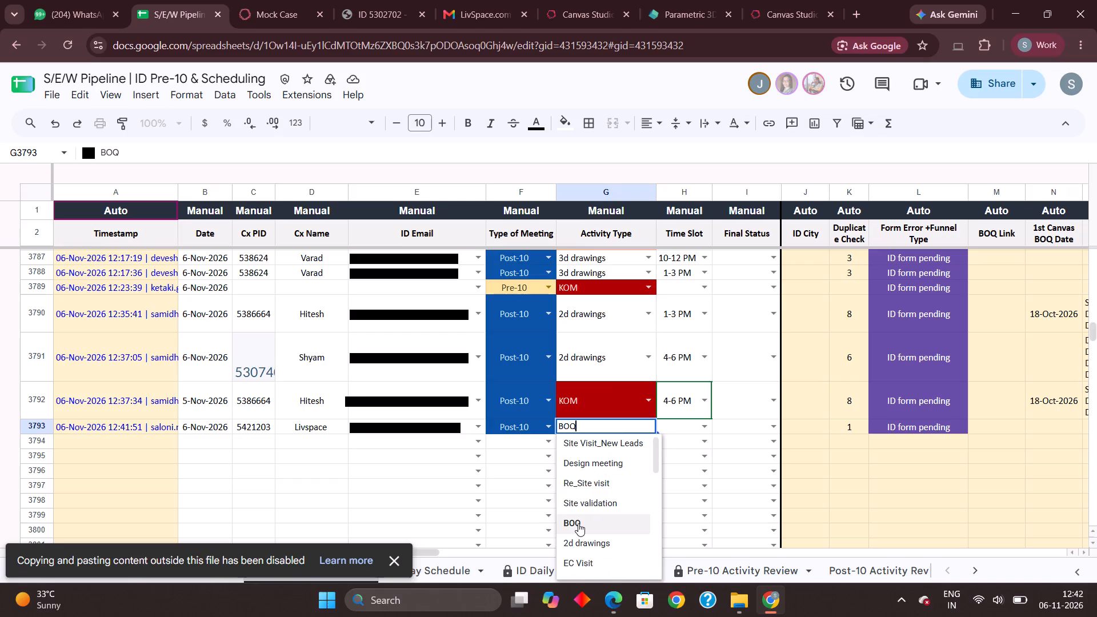
left_click(578, 523)
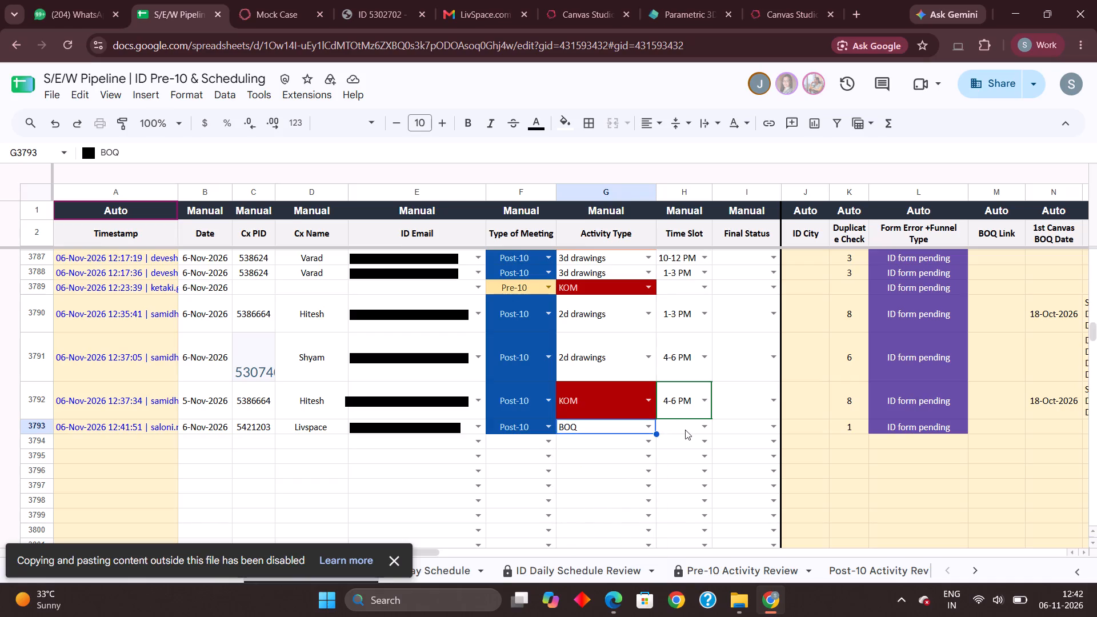
Set the Time Slot of row 3793 to 10-12 PM.
left_click(704, 427)
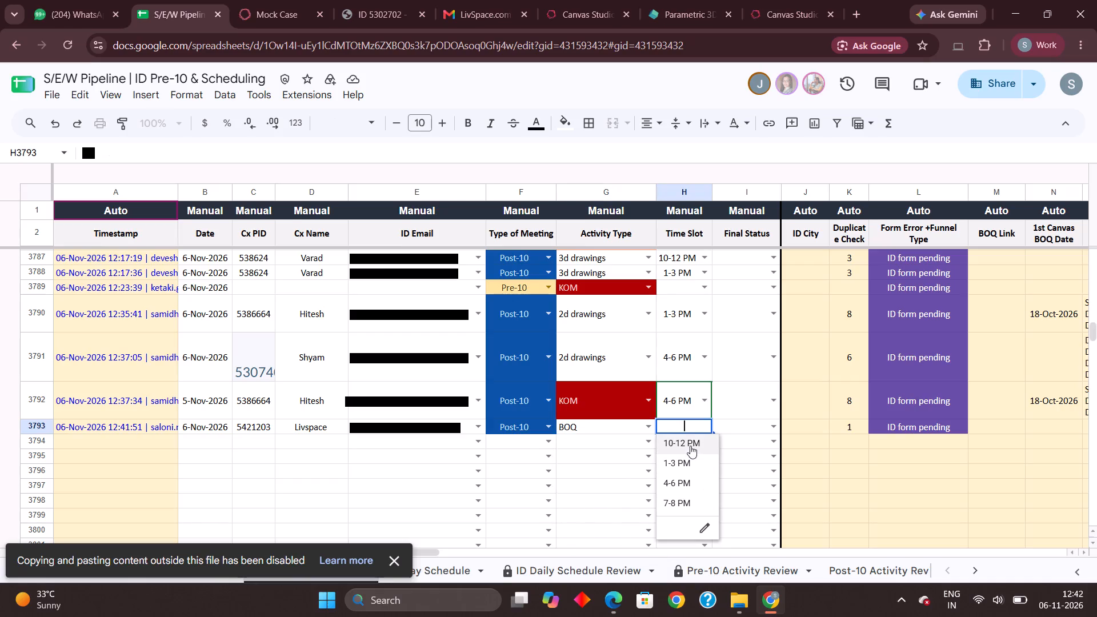
left_click(675, 439)
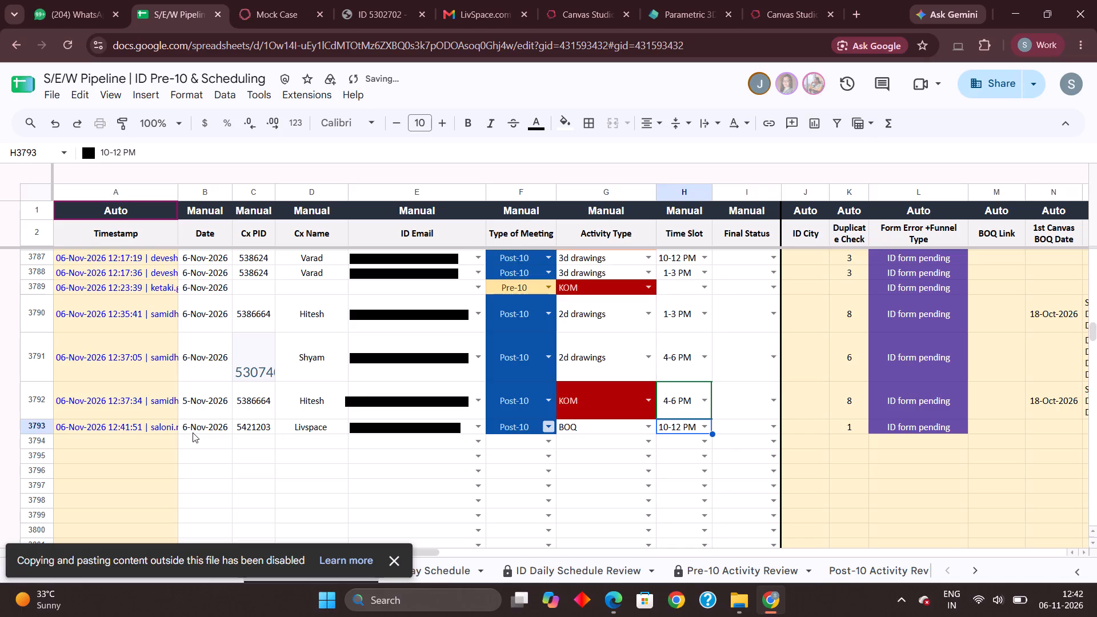
left_click(628, 482)
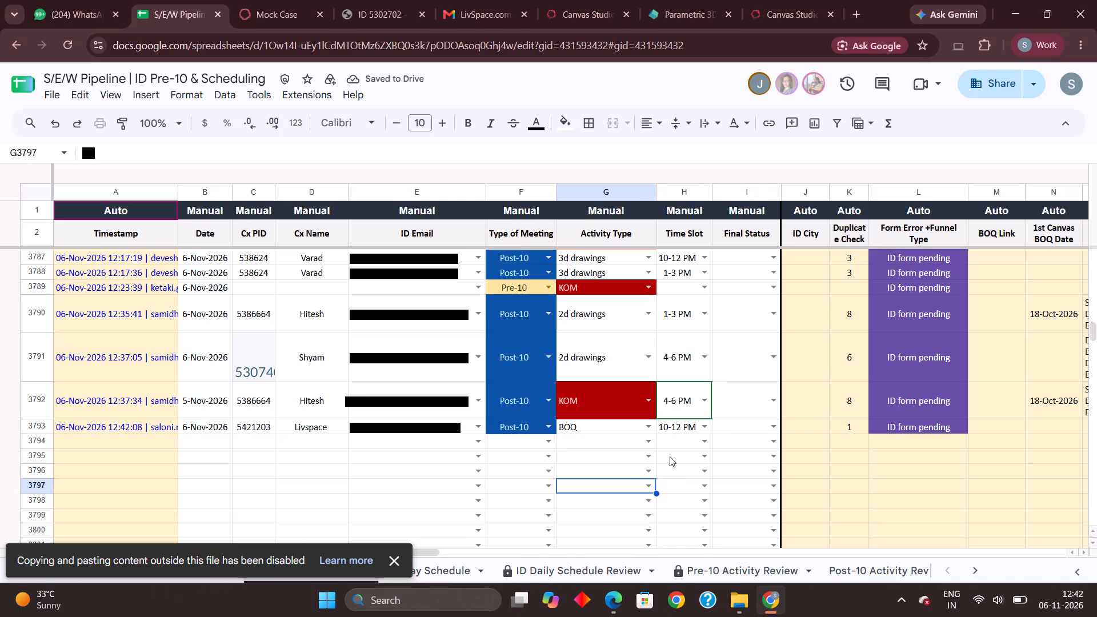
left_click(680, 444)
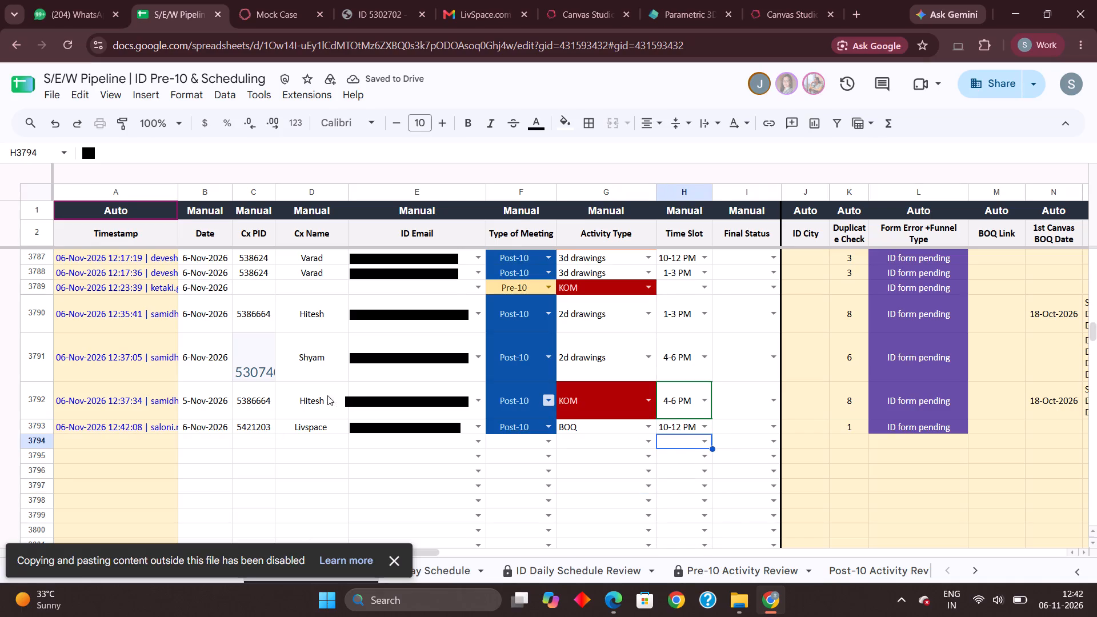
Duplicate the row 3793 entry, from Date through Time Slot (B3793:H3793), into rows 3794 and 3795.
left_click(195, 428)
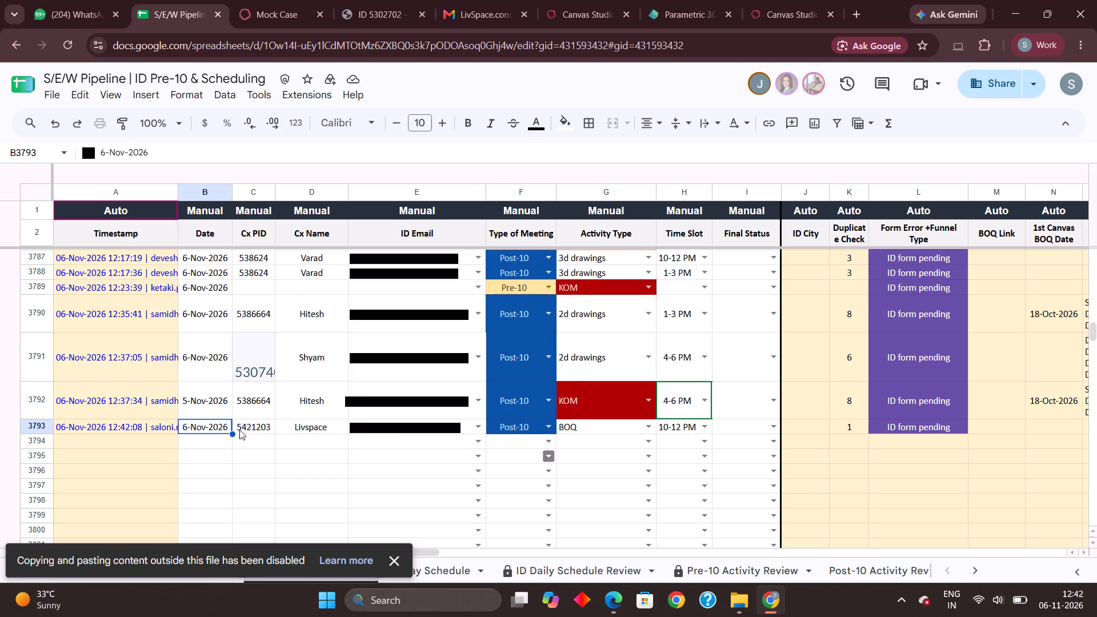
left_click(199, 426, "ctrl")
left_click(197, 442)
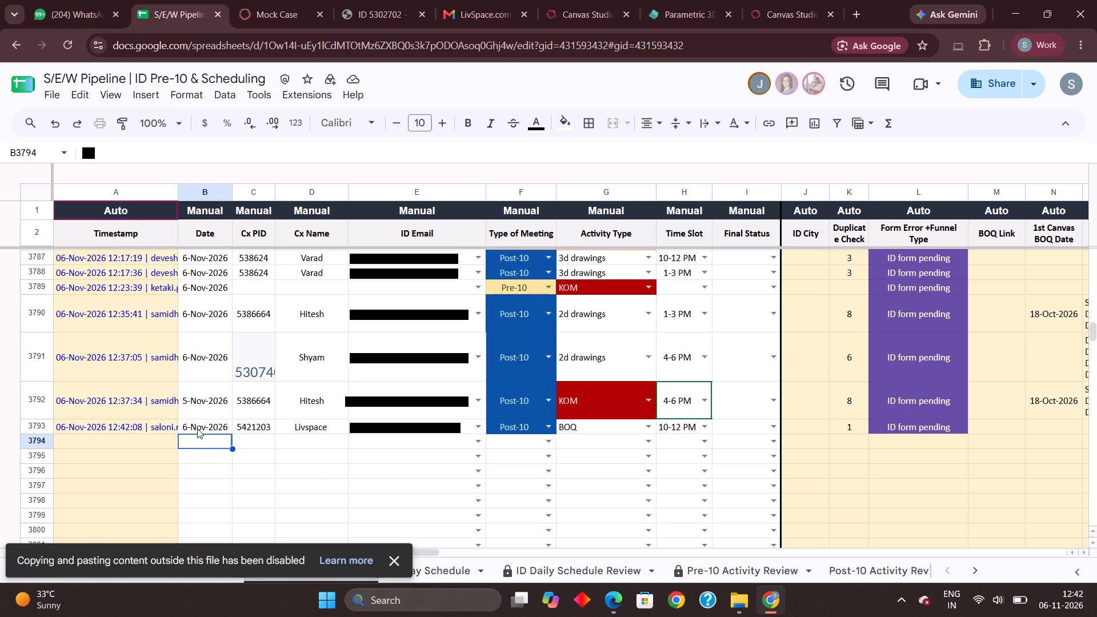
left_click(197, 428)
left_click_drag(195, 428, 358, 432)
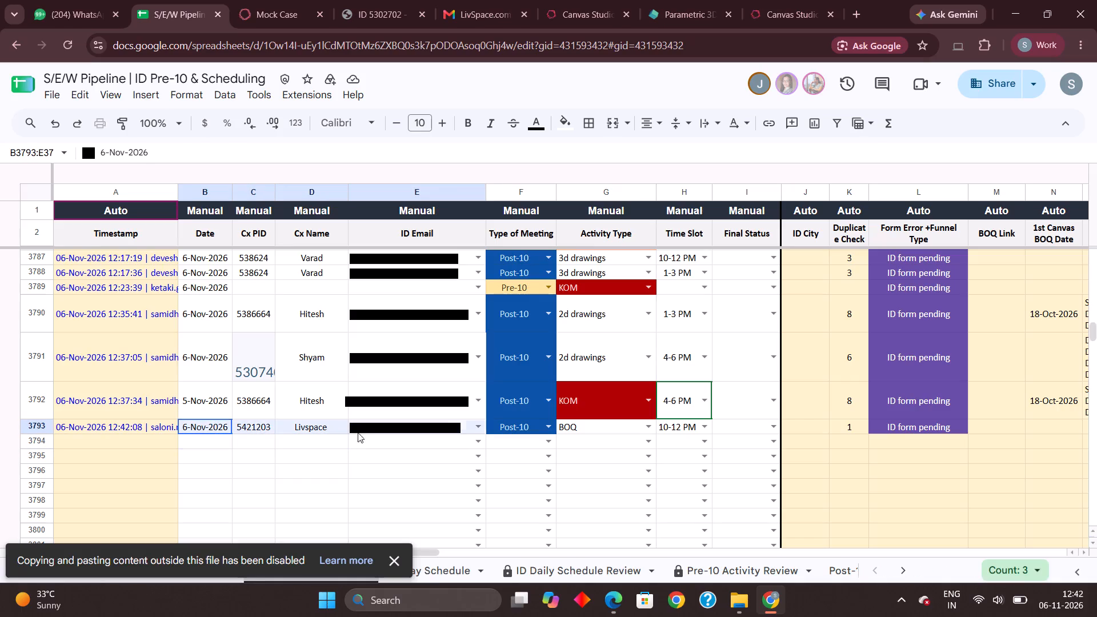
left_click_drag(358, 432, 669, 427)
key("ctrl+c")
key("ctrl+x")
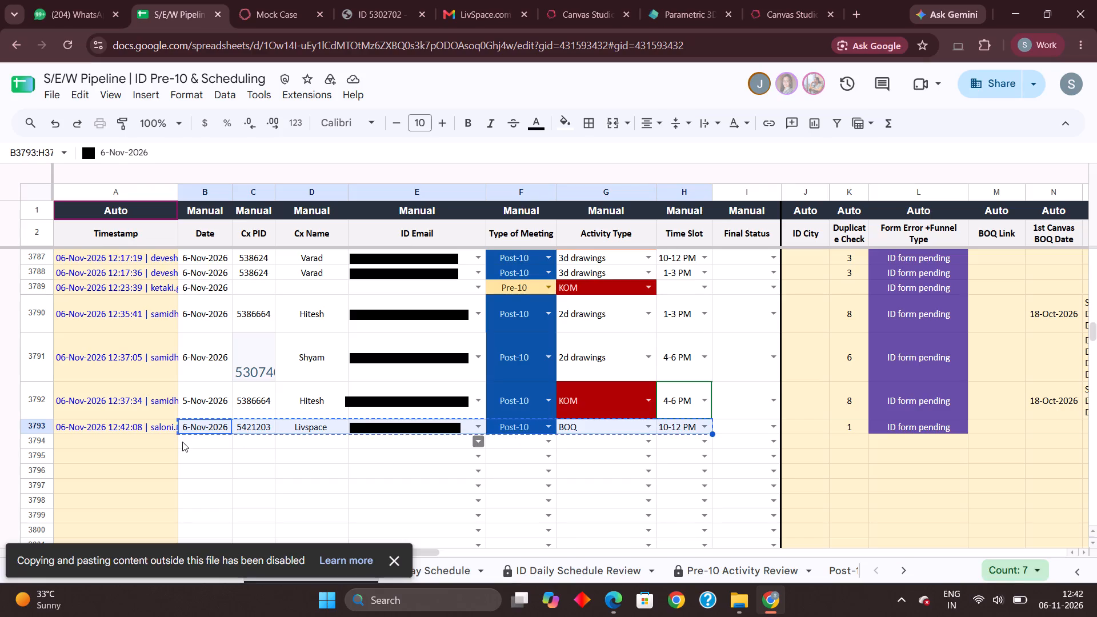
left_click(182, 442)
key("ctrl+v")
left_click(190, 455)
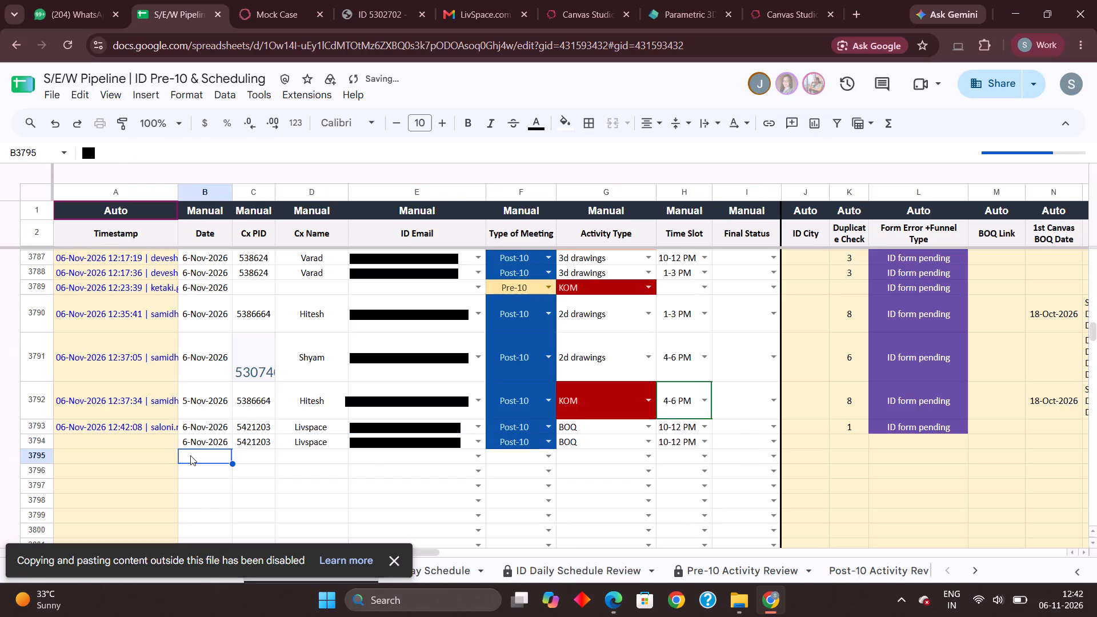
key("ctrl+v")
left_click(192, 470)
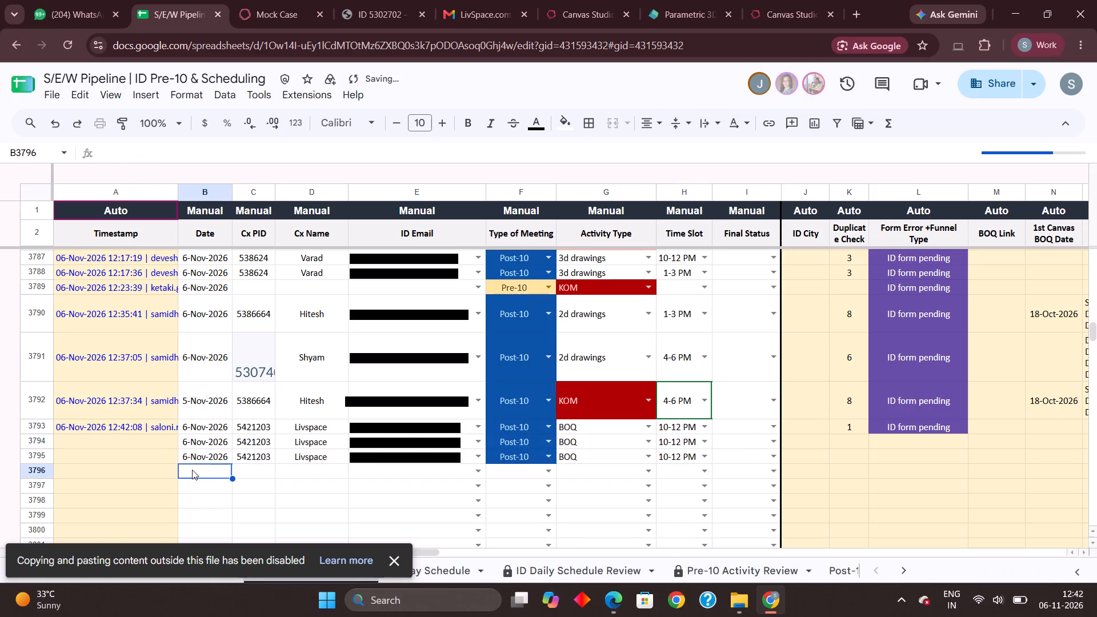
Set the Time Slot of row 3794 to 1-3 PM and of row 3795 to 4-6 PM.
left_click(701, 443)
left_click(691, 475)
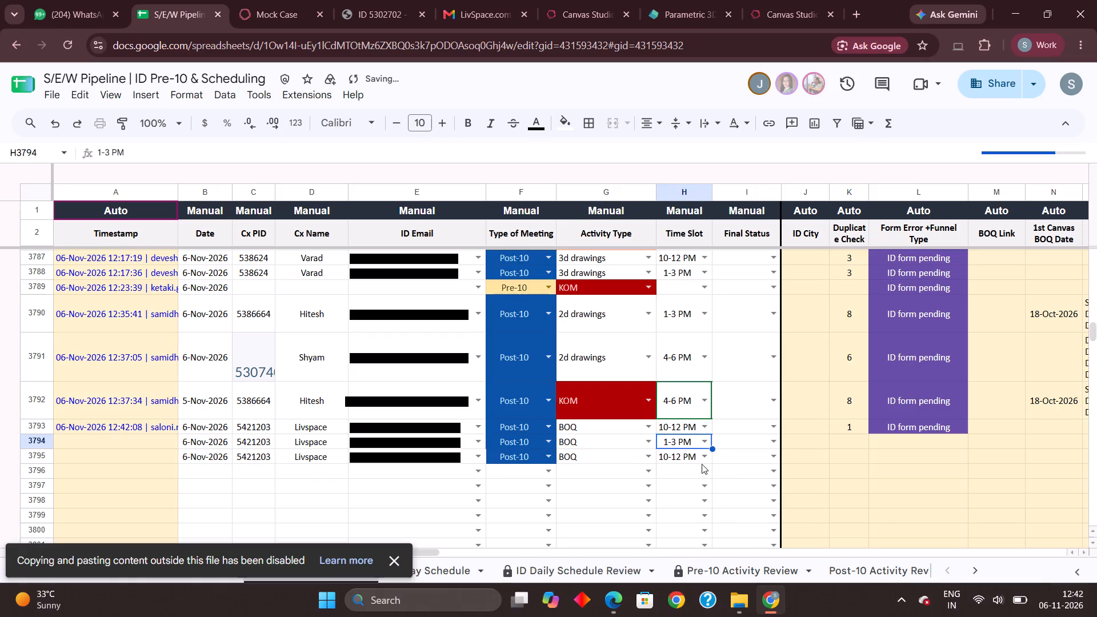
left_click(698, 458)
left_click(676, 413)
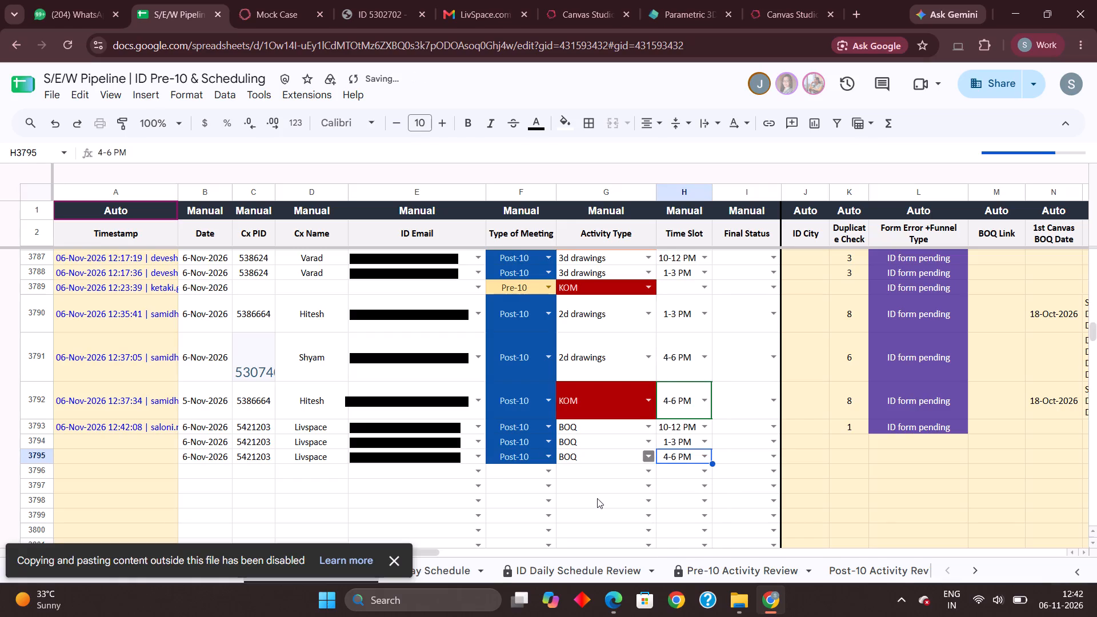
left_click(597, 498)
Paste the copied Livspace entry into row 3796 and set its Time Slot to 7-8 PM.
left_click(190, 468)
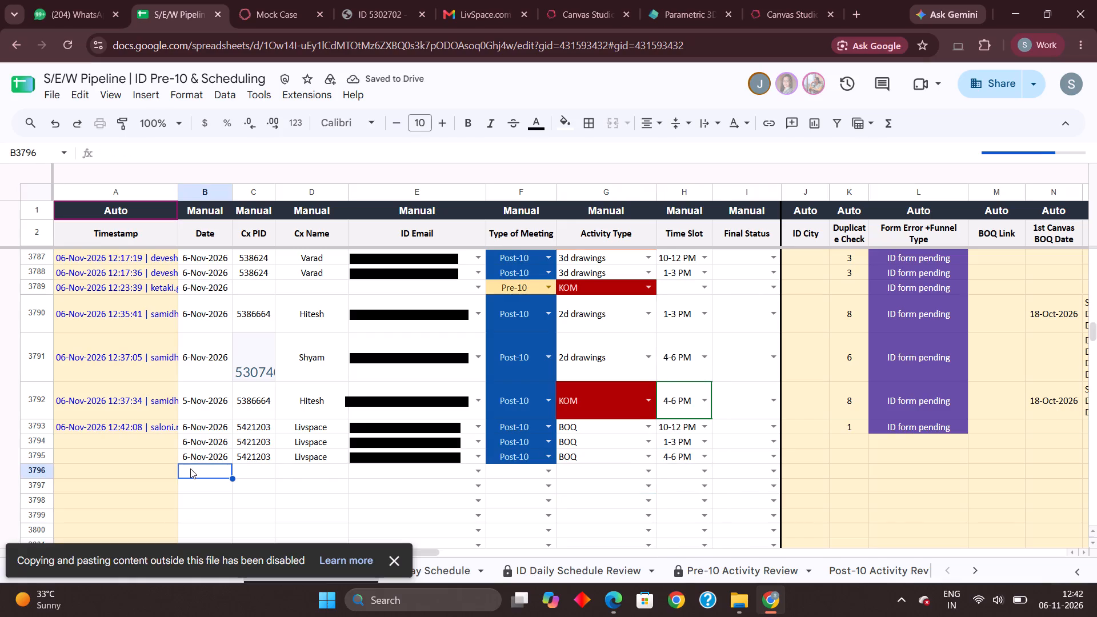
key("ctrl+v")
left_click(708, 472)
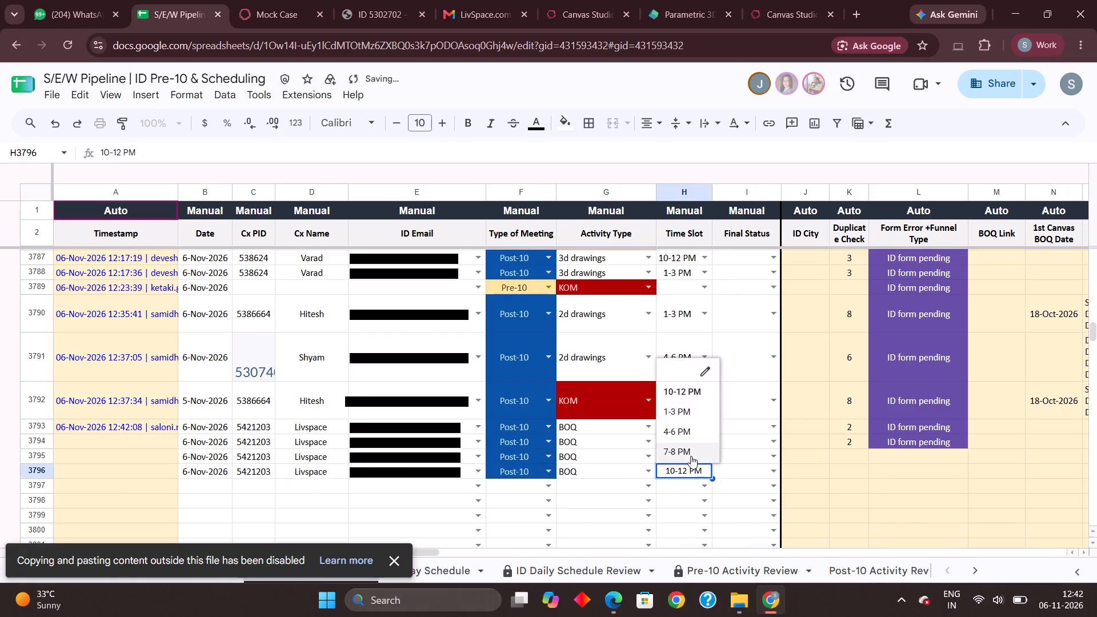
left_click(691, 456)
left_click(679, 500)
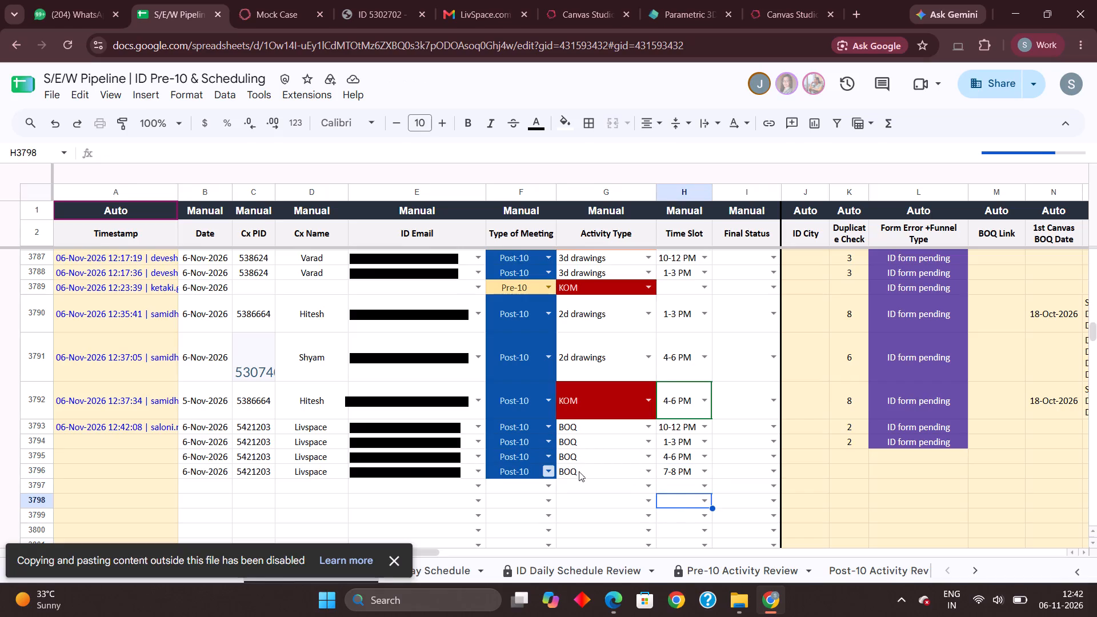
left_click(615, 503)
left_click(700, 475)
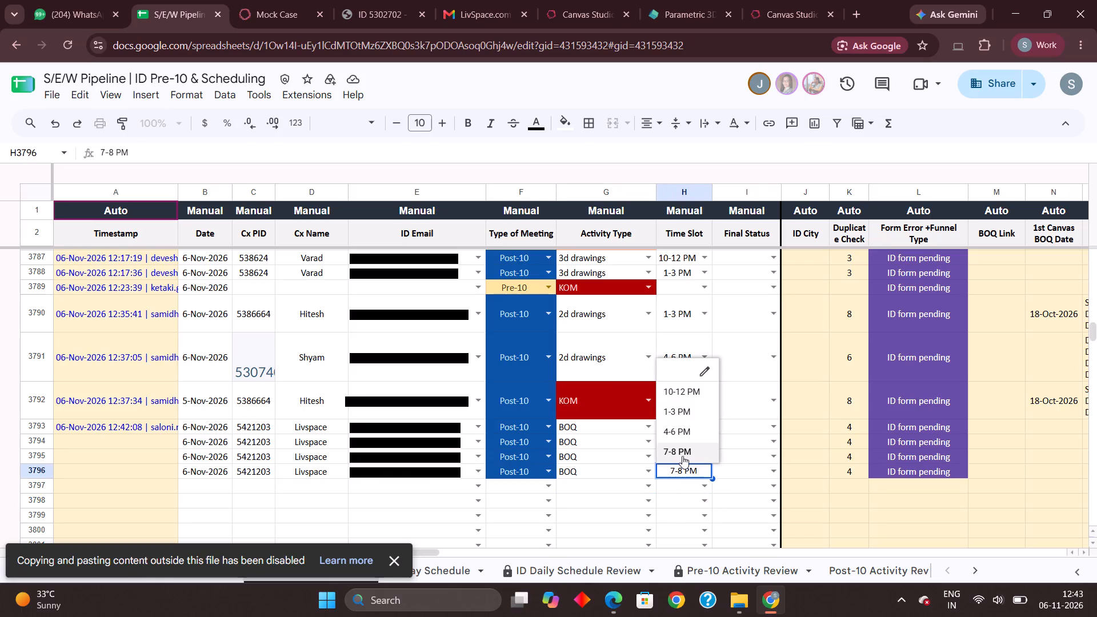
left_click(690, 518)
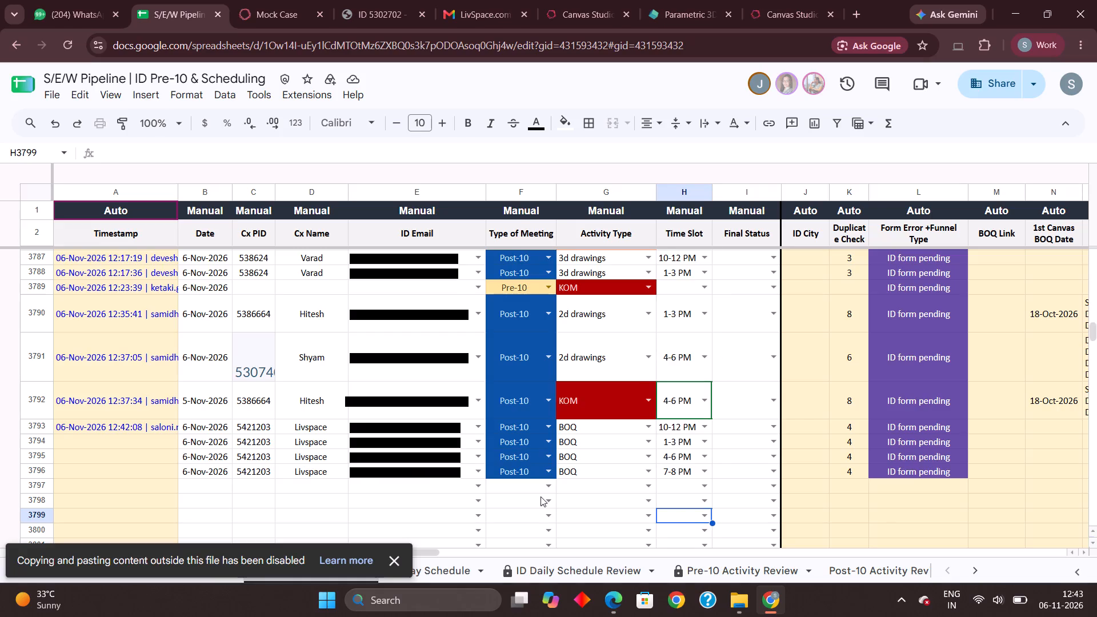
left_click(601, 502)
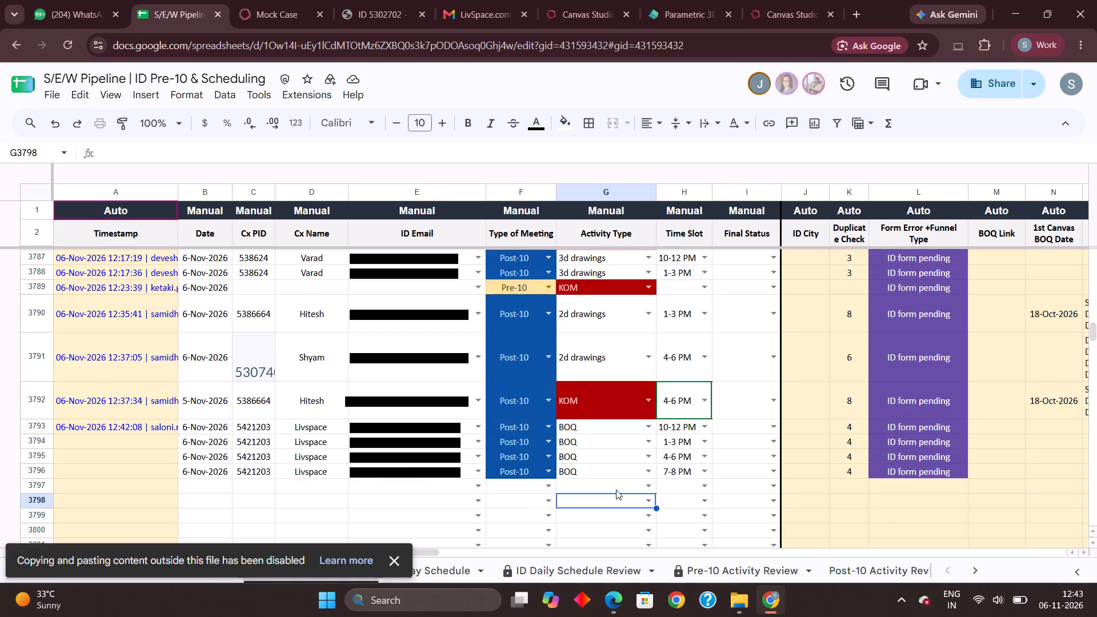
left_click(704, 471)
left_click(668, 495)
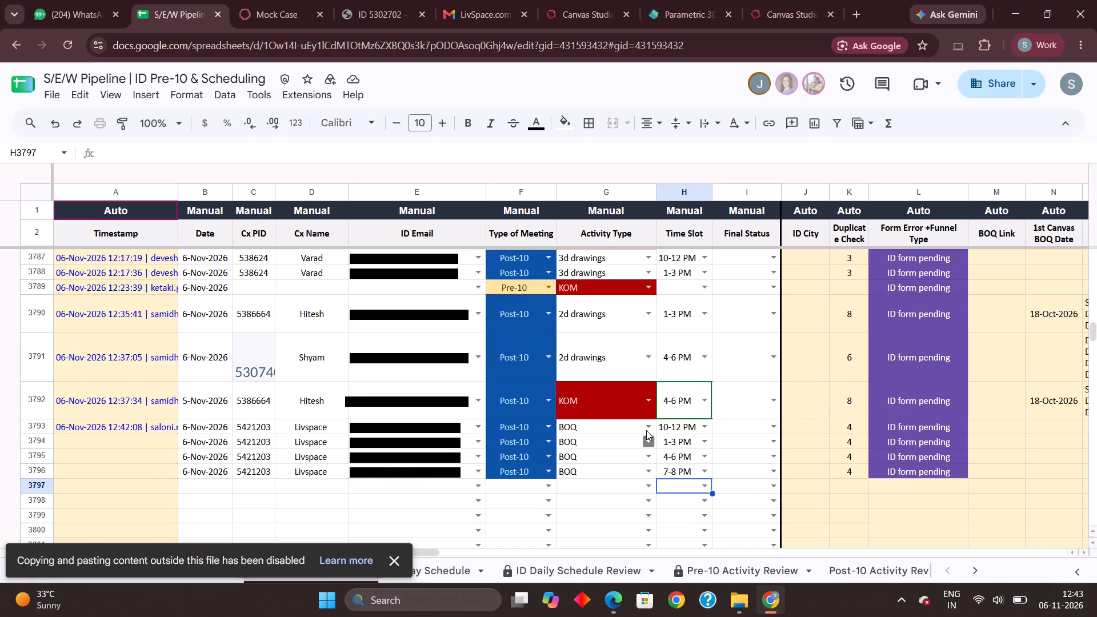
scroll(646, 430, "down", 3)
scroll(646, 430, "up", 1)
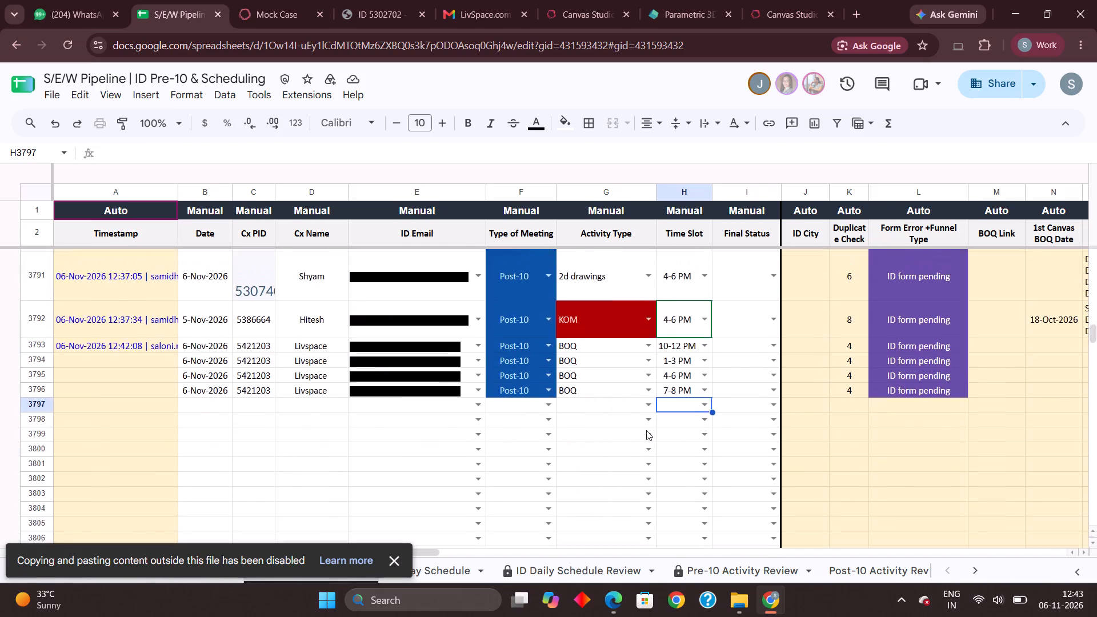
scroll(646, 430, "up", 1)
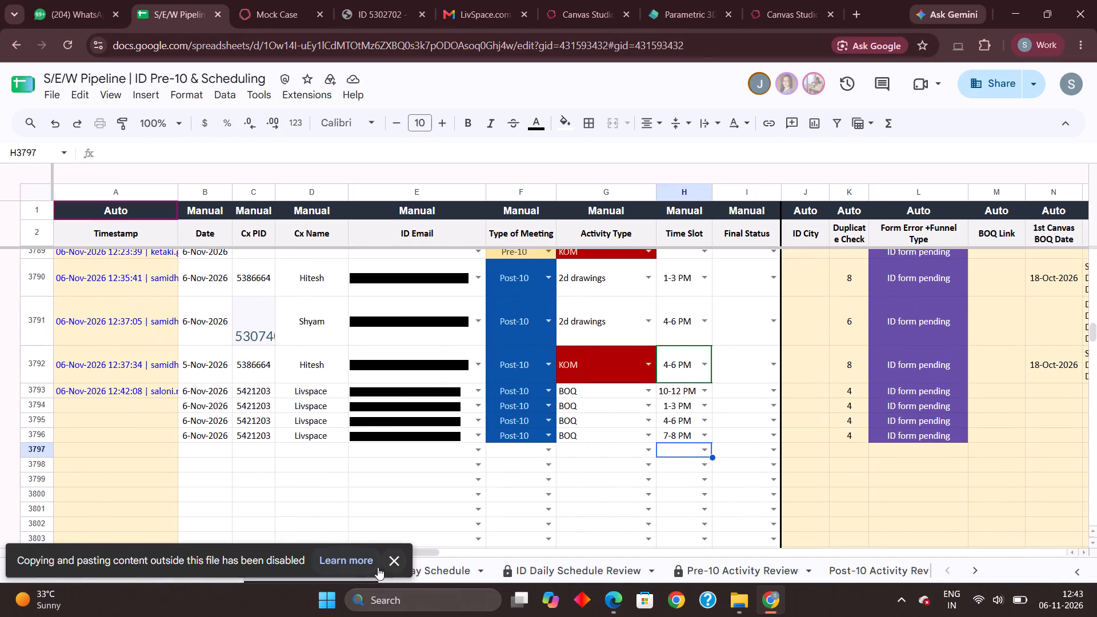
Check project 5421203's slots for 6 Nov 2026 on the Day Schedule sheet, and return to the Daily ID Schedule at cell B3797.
left_click(390, 567)
left_click(419, 569)
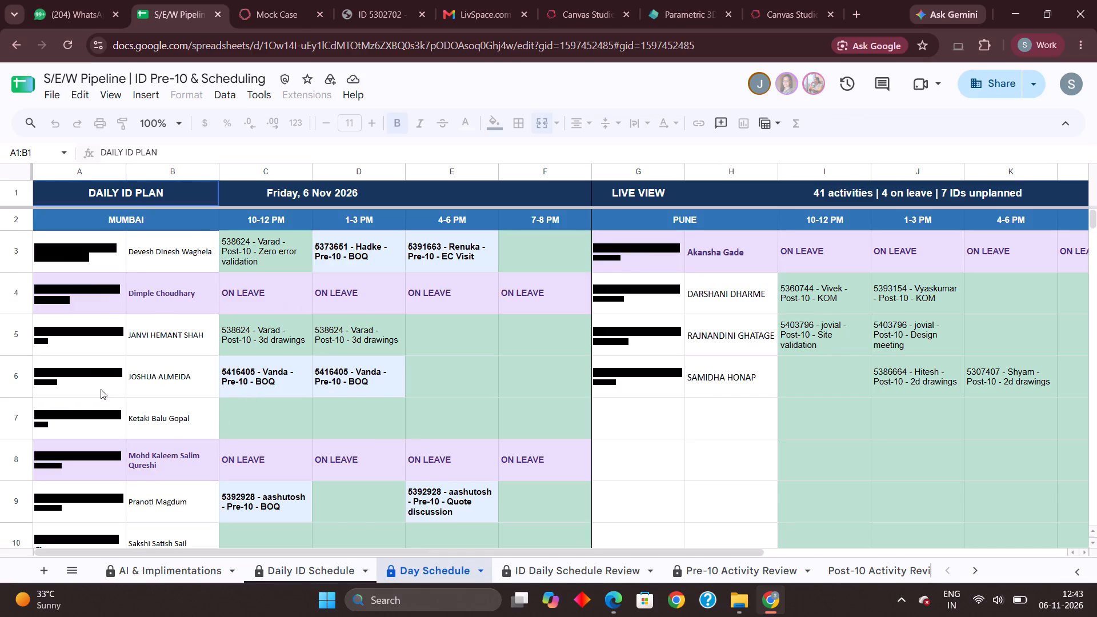
scroll(159, 405, "down", 2)
scroll(125, 468, "down", 2)
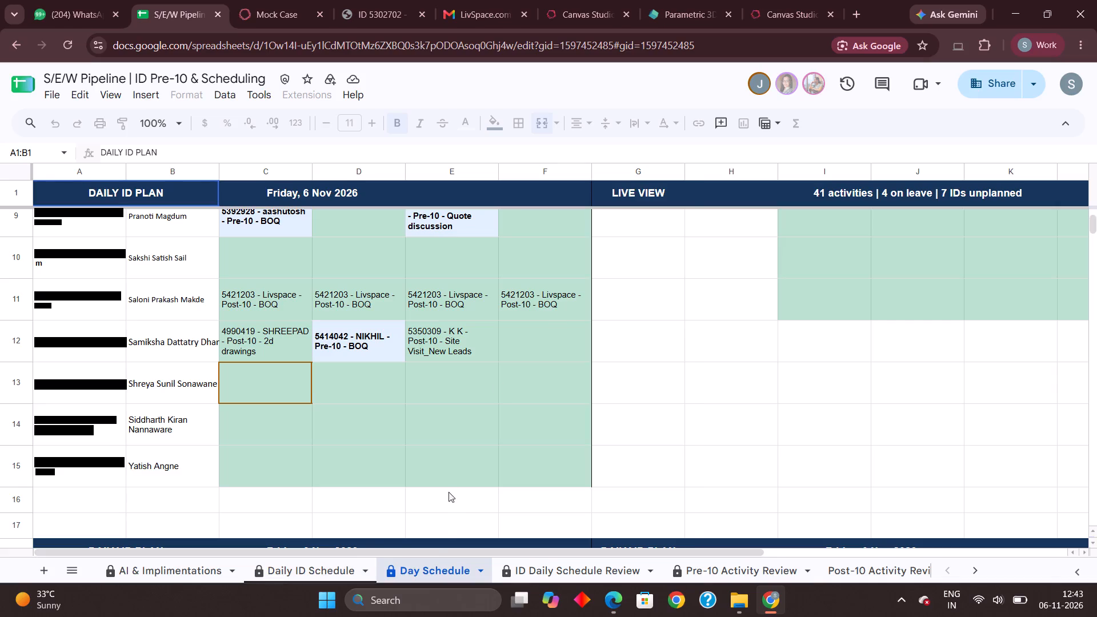
left_click(321, 570)
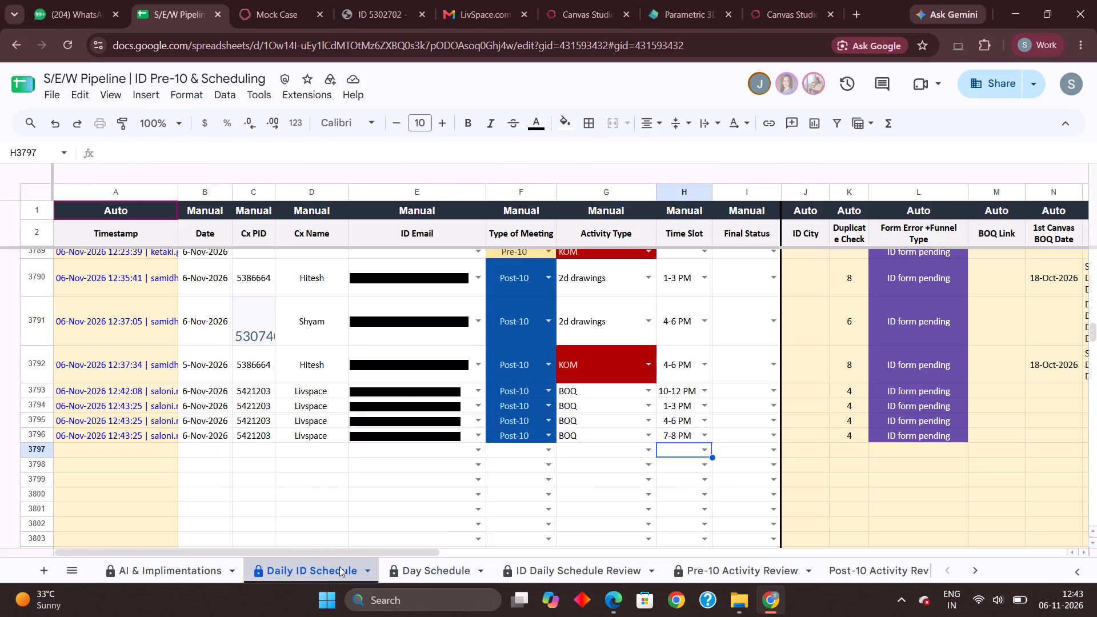
left_click(575, 478)
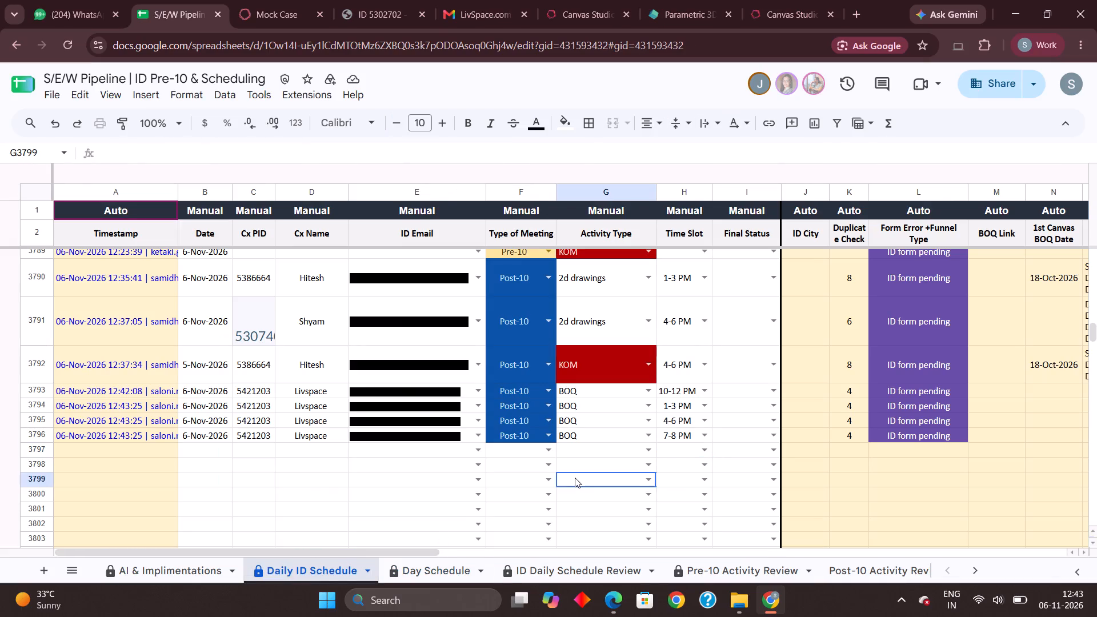
left_click(213, 451)
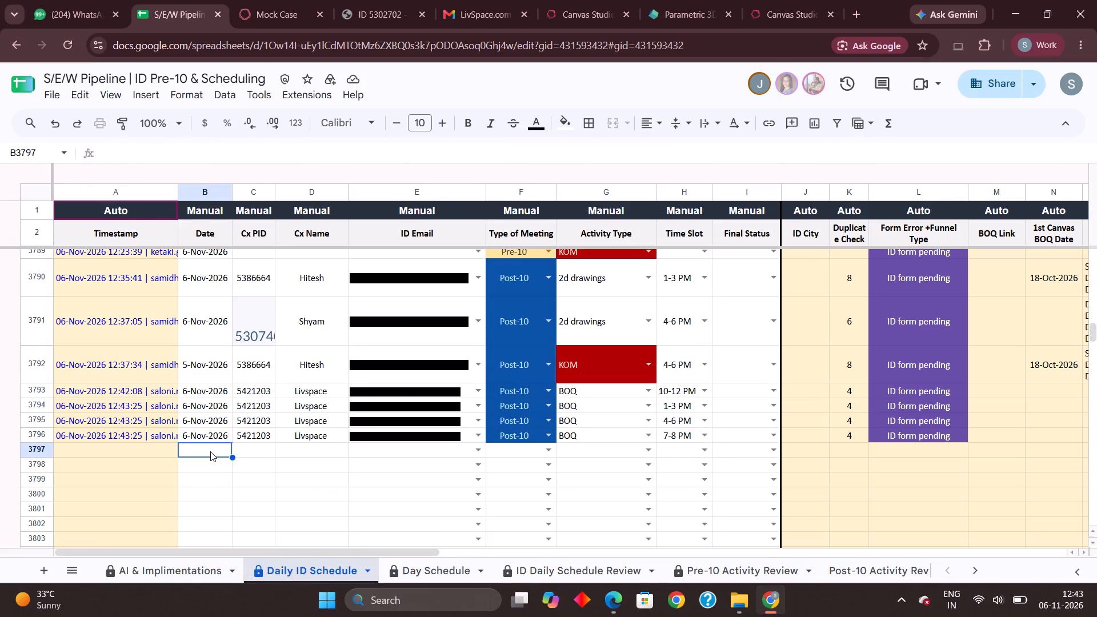